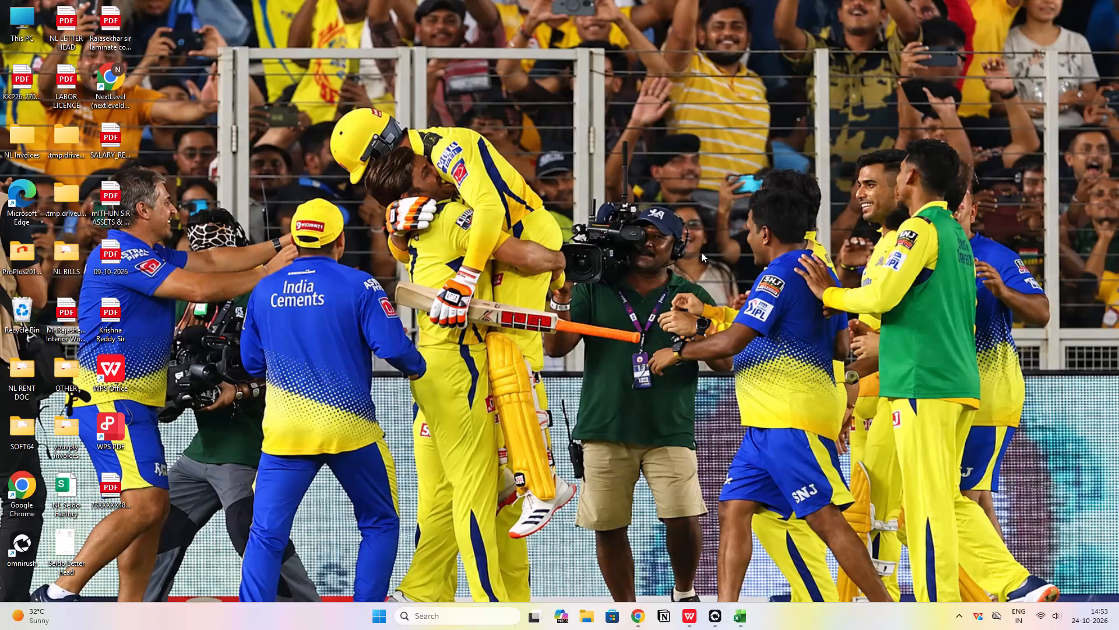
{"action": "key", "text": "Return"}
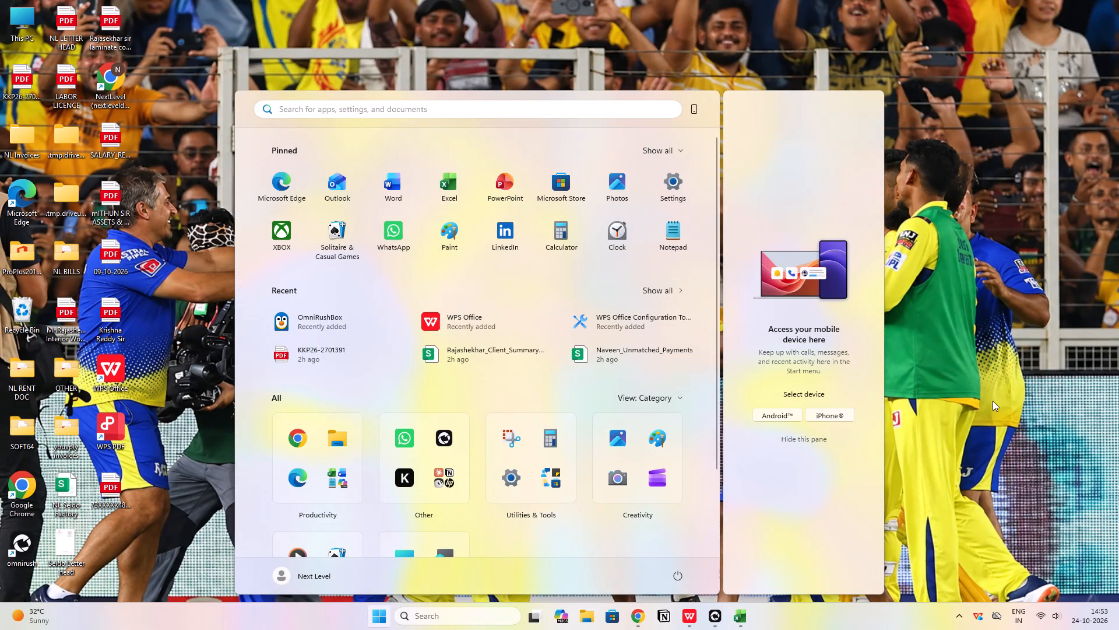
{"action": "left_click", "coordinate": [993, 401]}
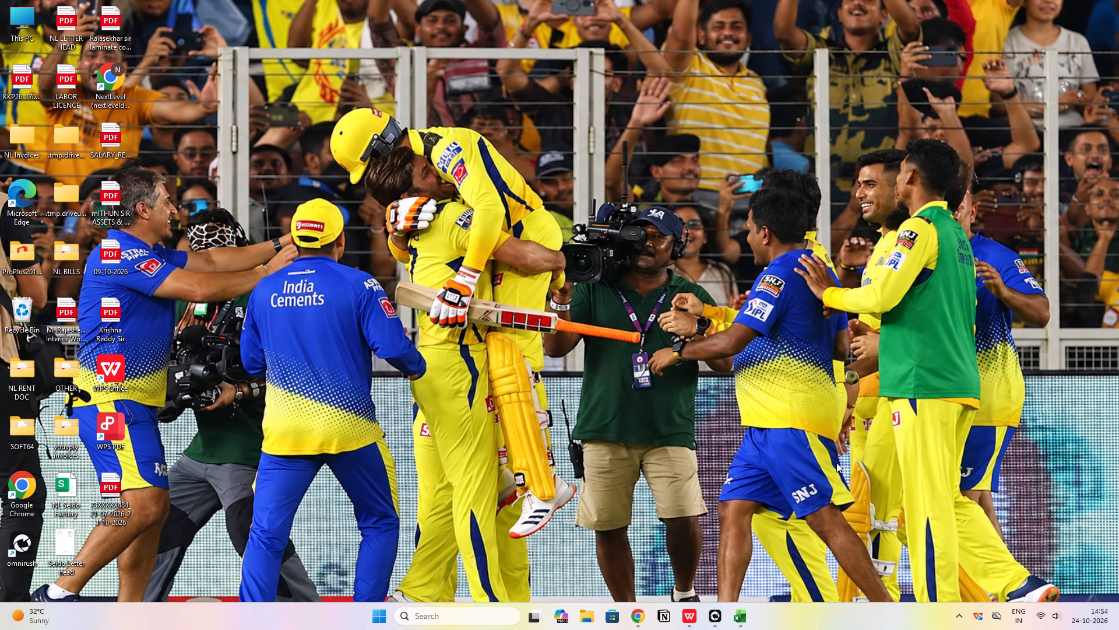
Switch to Chrome, maximize its window, and close the petrol allowance PDF and Download history so the Attendance spreadsheet is in front.
{"action": "left_click", "coordinate": [638, 625]}
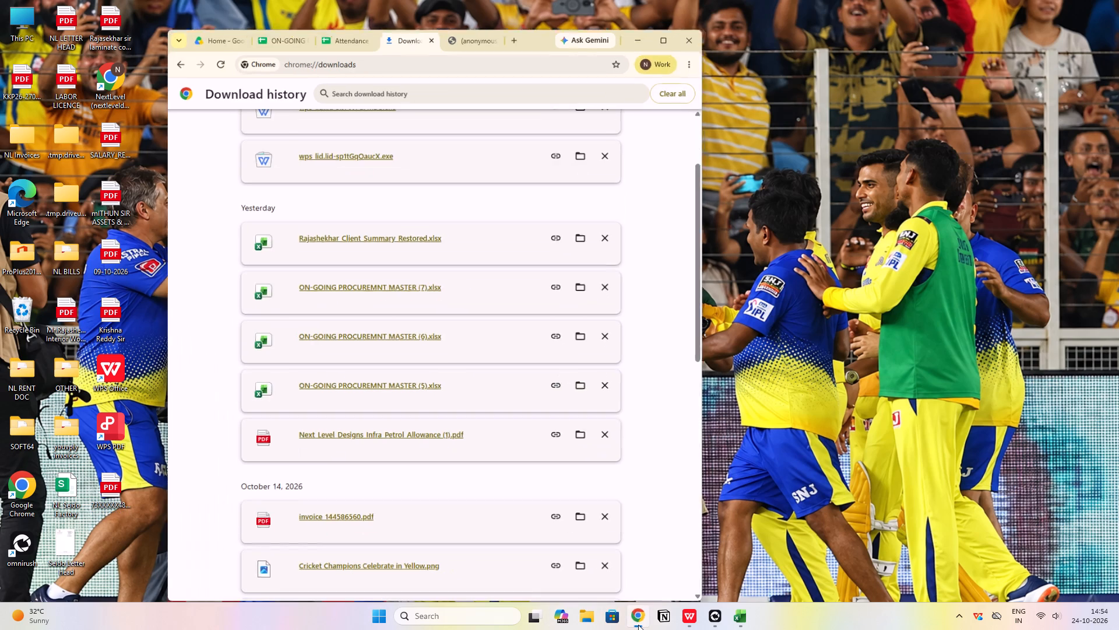
{"action": "left_click", "coordinate": [668, 14]}
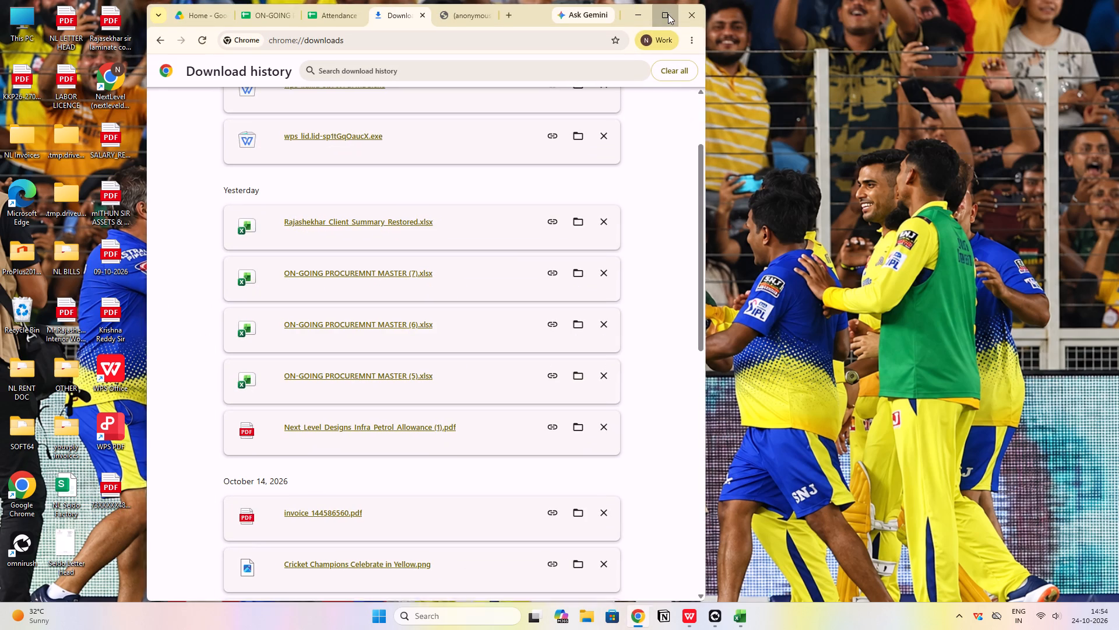
{"action": "left_click", "coordinate": [663, 8]}
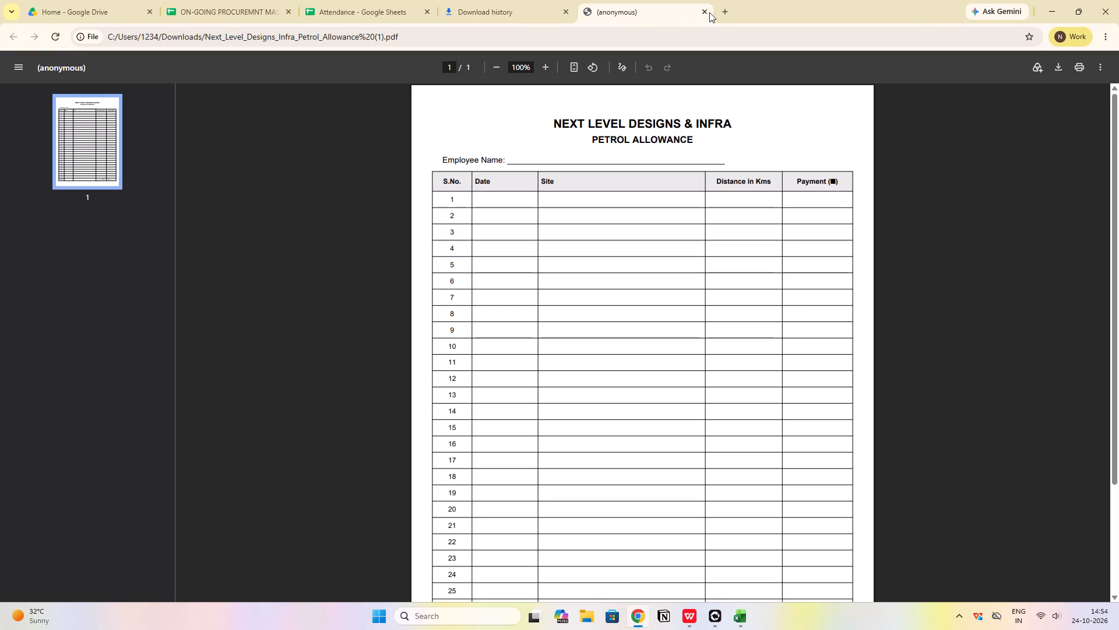
{"action": "left_click", "coordinate": [704, 12]}
{"action": "left_click", "coordinate": [568, 12]}
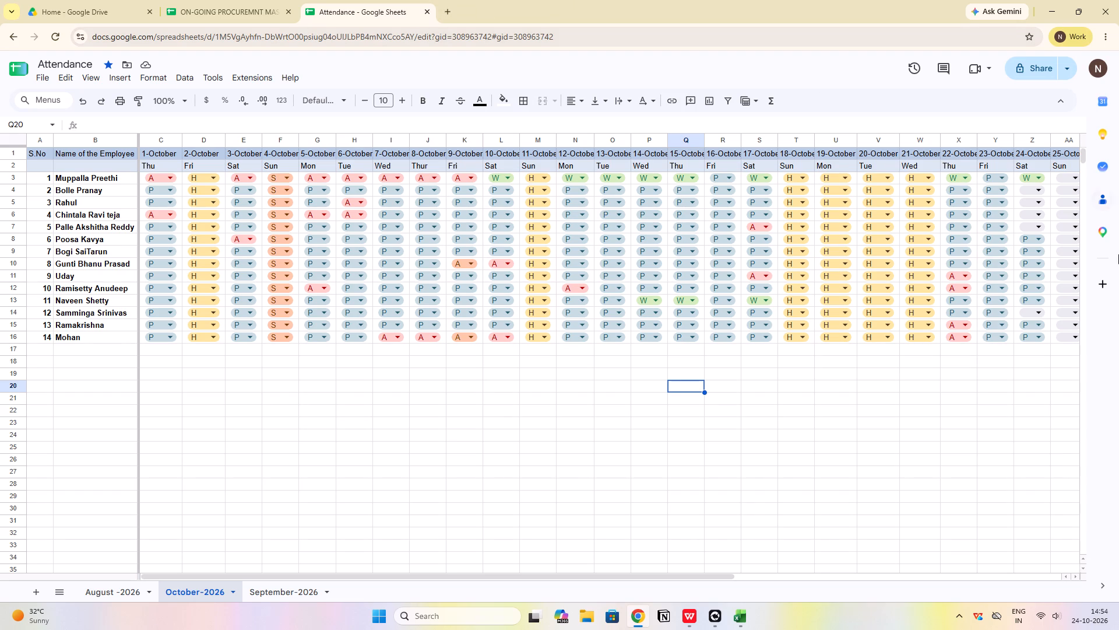
Mark the employees with S No 2, 4, 5 and 12 as P for 24-October on the October-2026 attendance sheet.
{"action": "left_click", "coordinate": [1030, 187]}
{"action": "left_click", "coordinate": [1028, 205]}
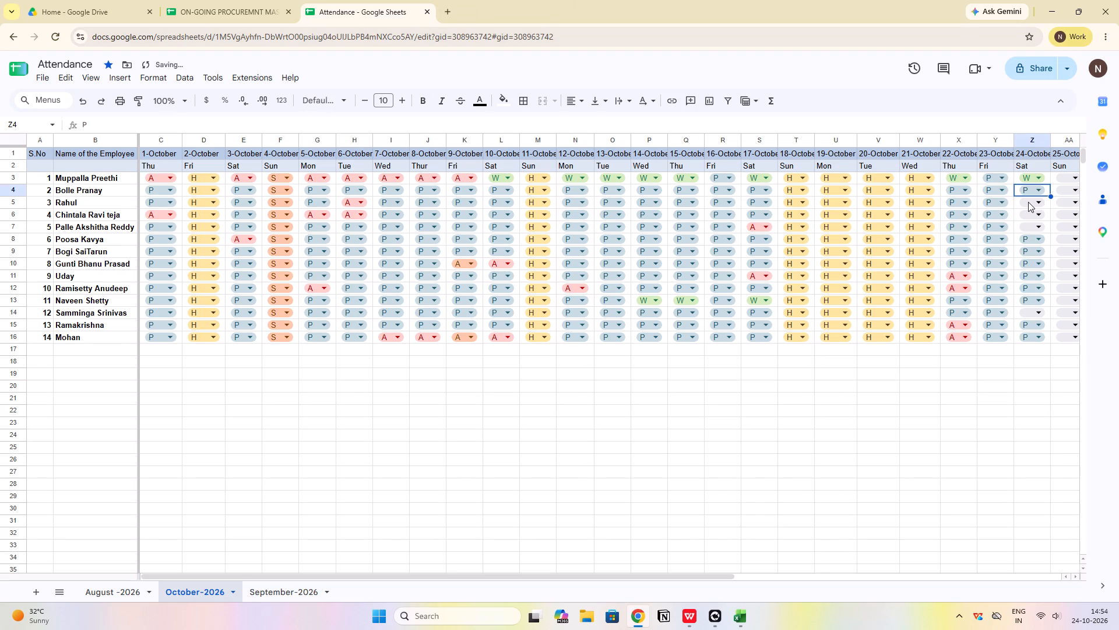
{"action": "left_click", "coordinate": [1028, 202]}
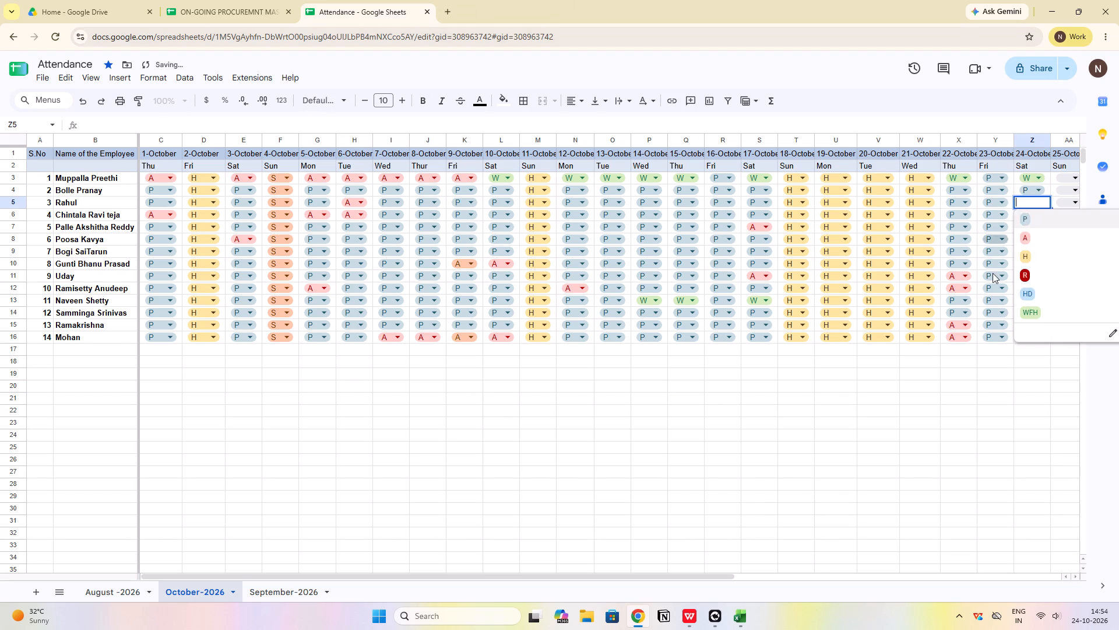
{"action": "left_click", "coordinate": [966, 405]}
{"action": "left_click", "coordinate": [1029, 215]}
{"action": "left_click", "coordinate": [1031, 226]}
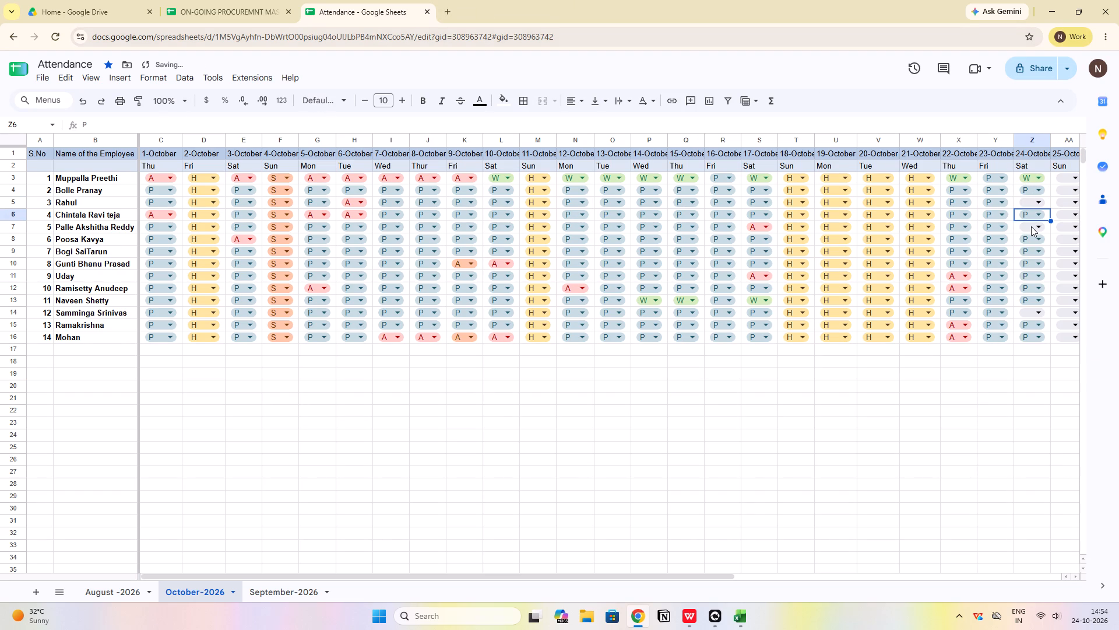
{"action": "left_click", "coordinate": [1031, 226]}
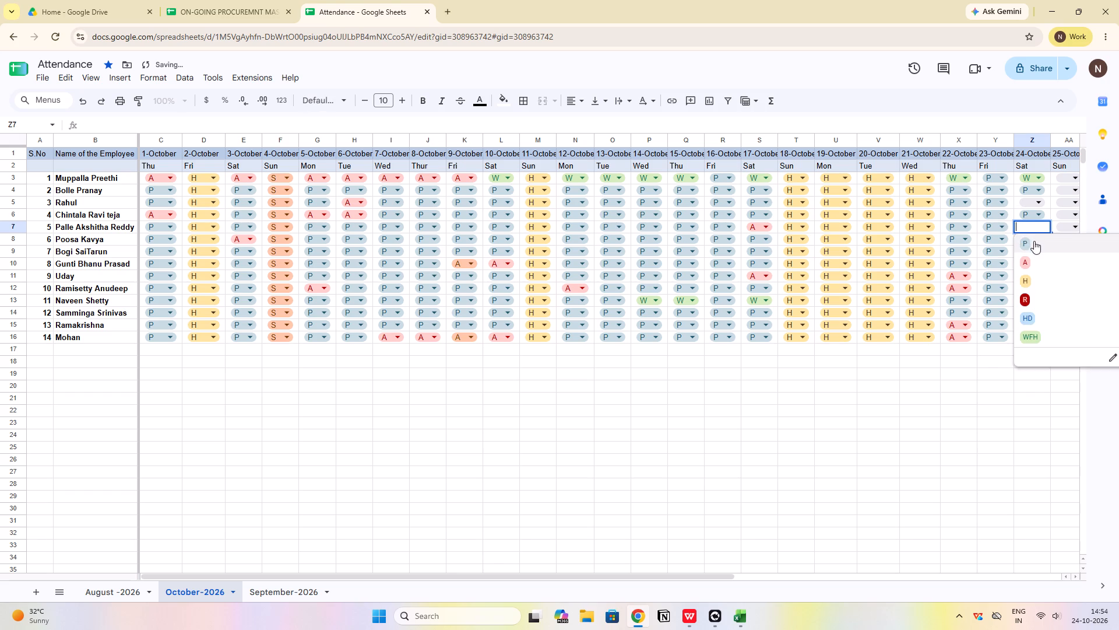
{"action": "left_click", "coordinate": [1034, 241]}
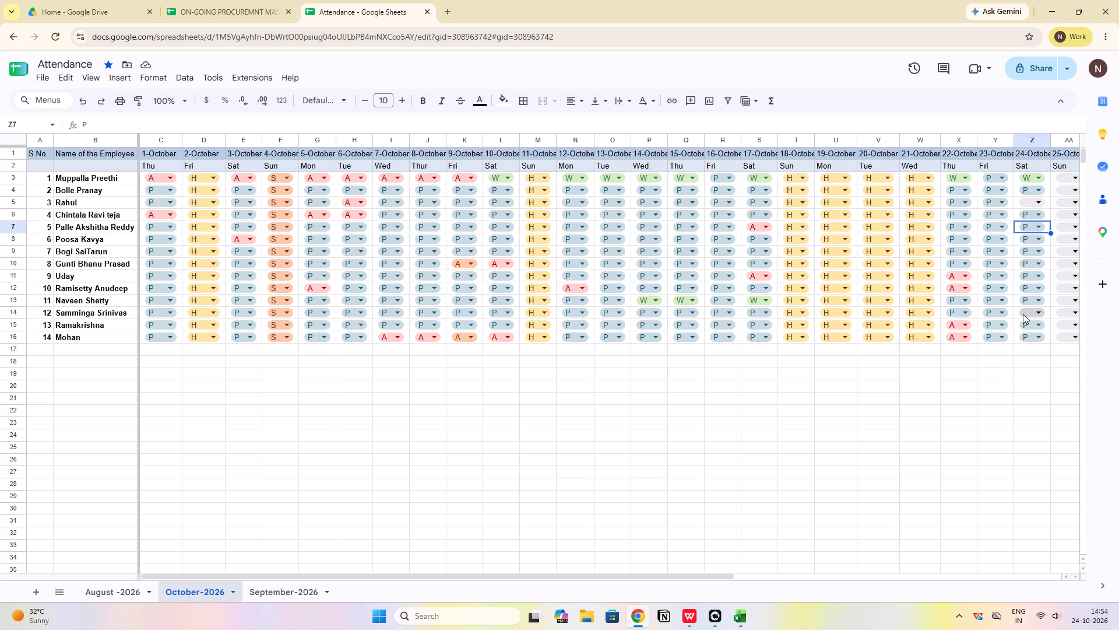
{"action": "left_click", "coordinate": [1023, 314]}
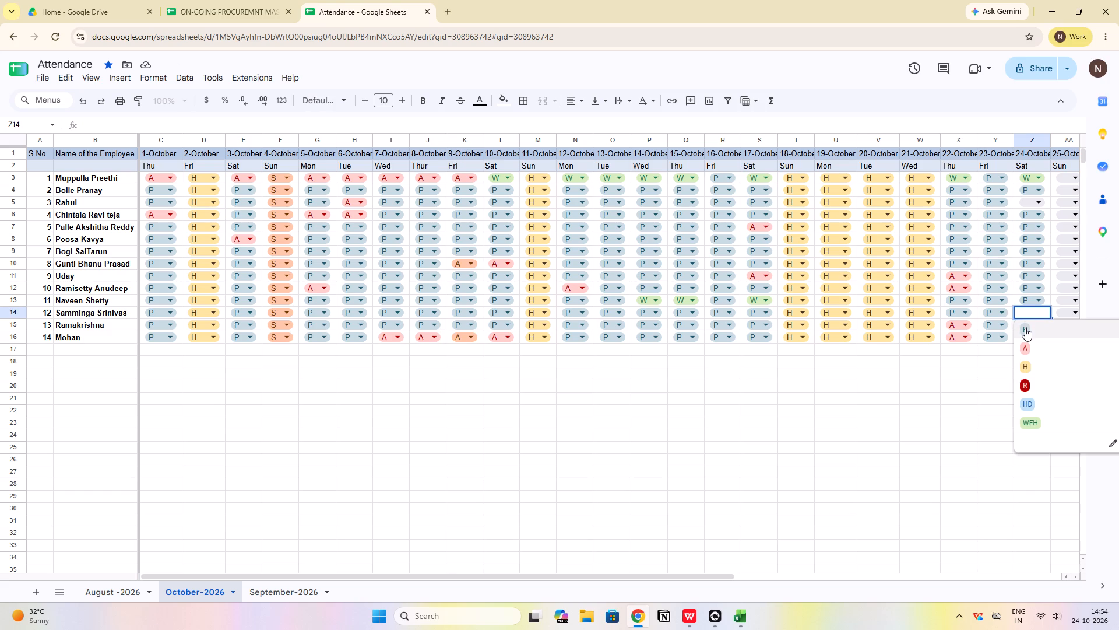
{"action": "left_click", "coordinate": [1025, 328]}
{"action": "left_click", "coordinate": [934, 383]}
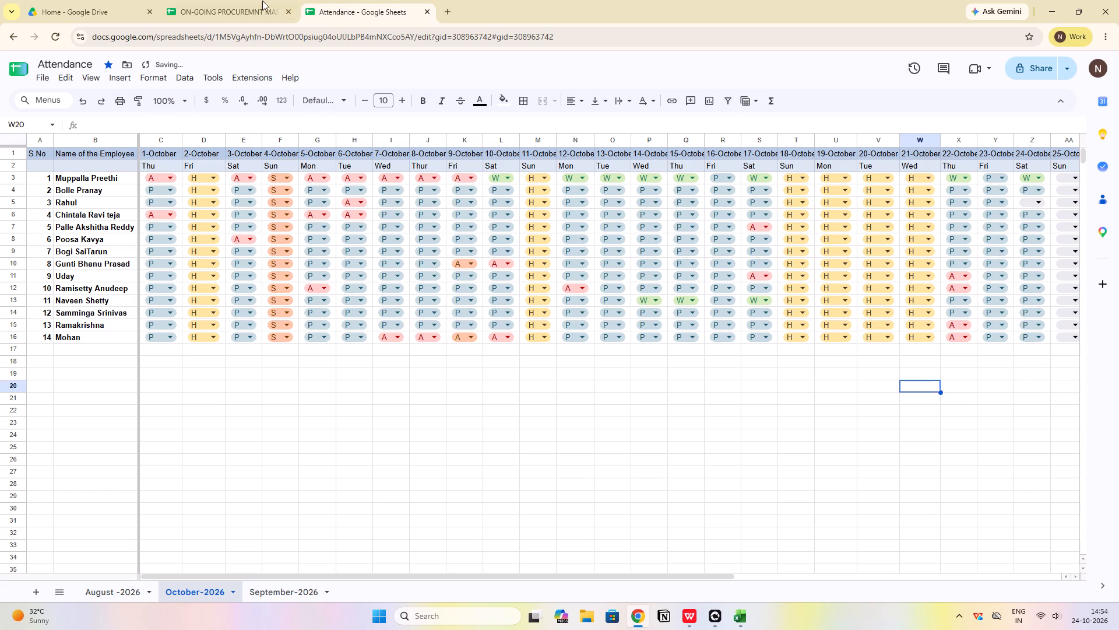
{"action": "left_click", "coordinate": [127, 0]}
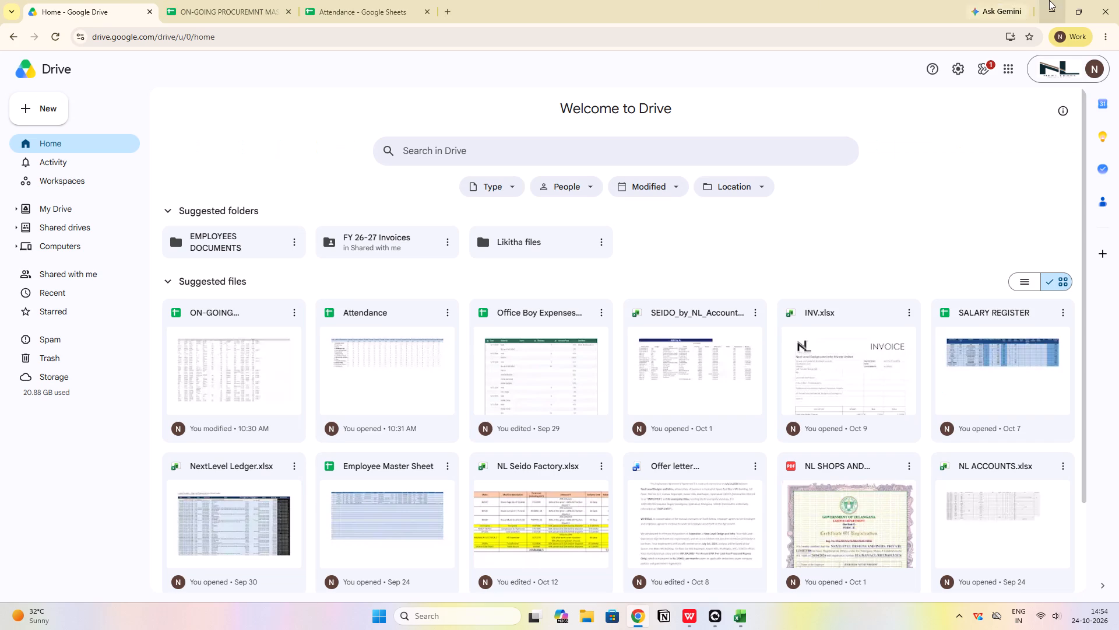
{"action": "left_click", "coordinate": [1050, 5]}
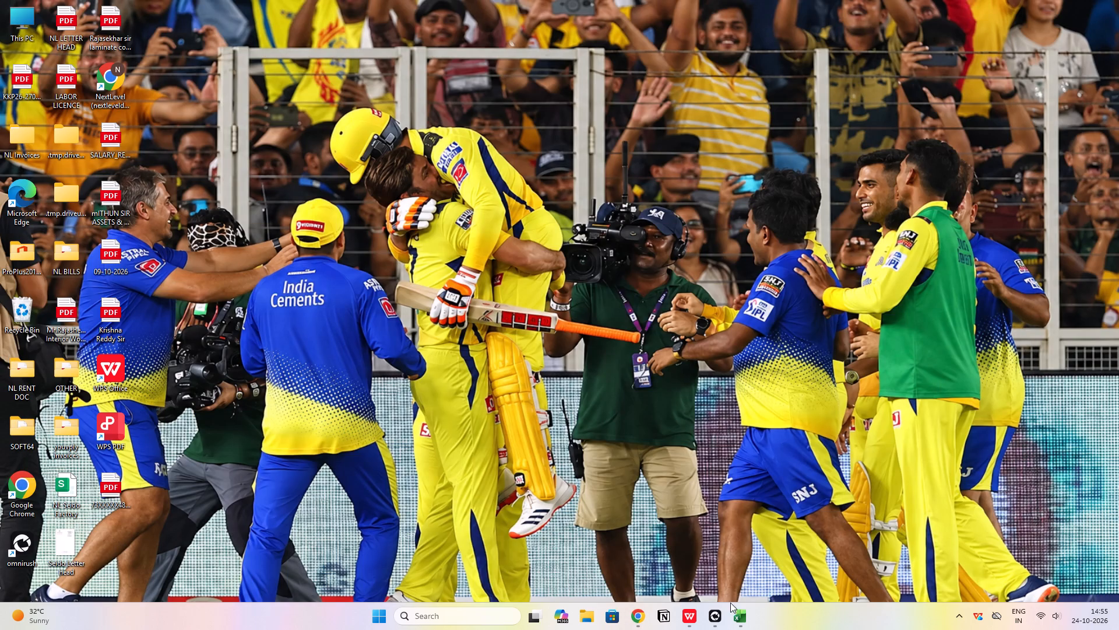
Return to Chrome and bring up the ON-GOING PROCUREMNT MASTER spreadsheet.
{"action": "left_click", "coordinate": [637, 619]}
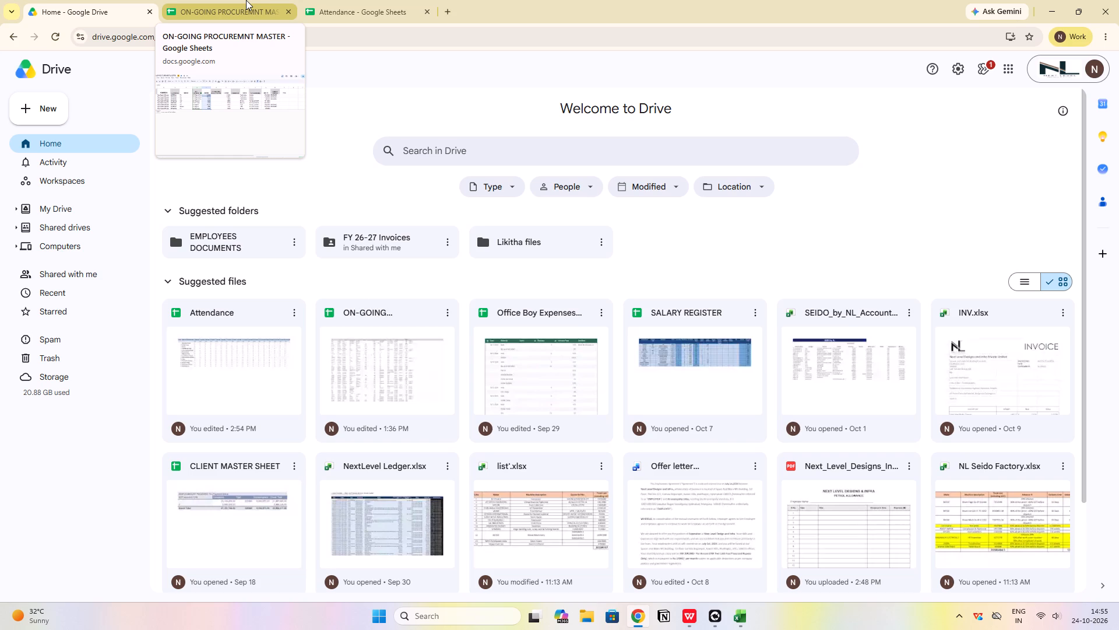
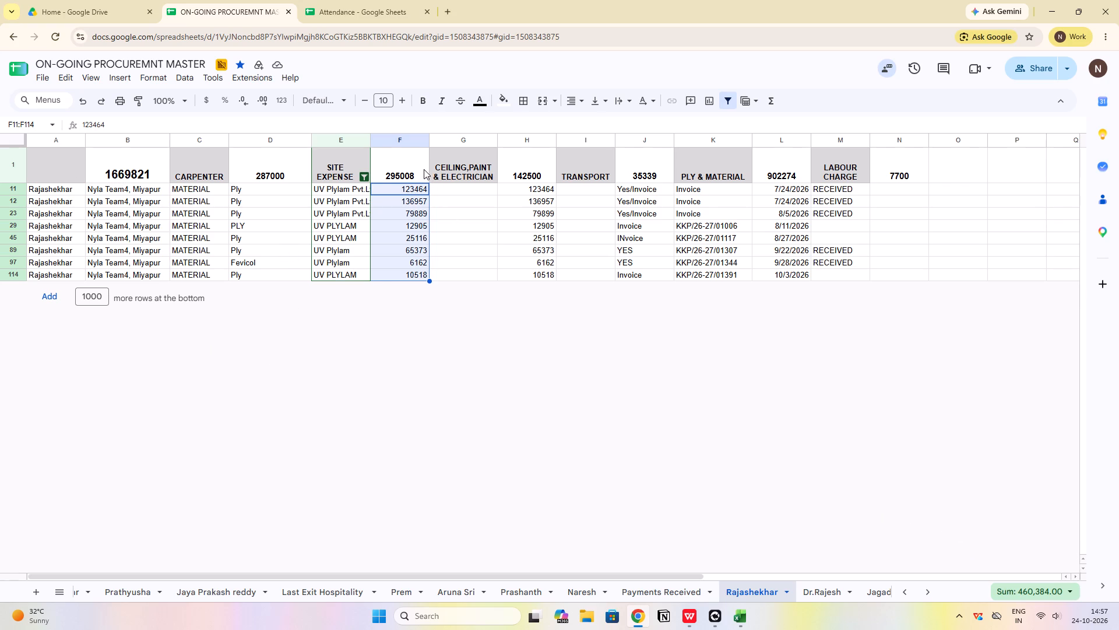
Remove the existing vendor filter from the Rajashekhar sheet and create a fresh filter over its data.
{"action": "left_click", "coordinate": [363, 177]}
{"action": "left_click", "coordinate": [731, 101]}
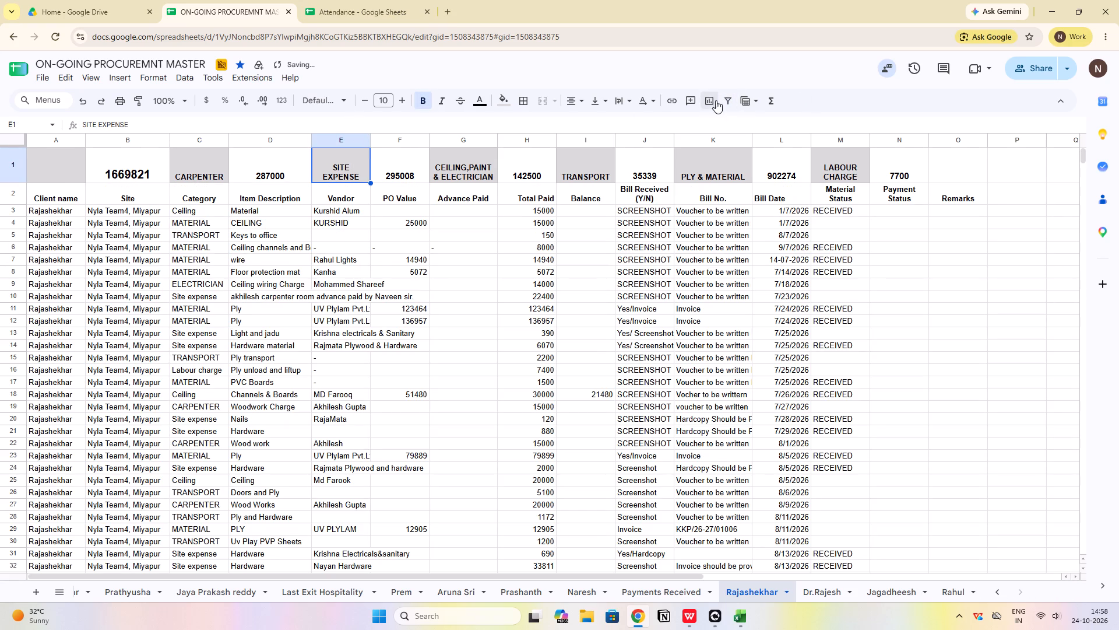
{"action": "left_click", "coordinate": [729, 96]}
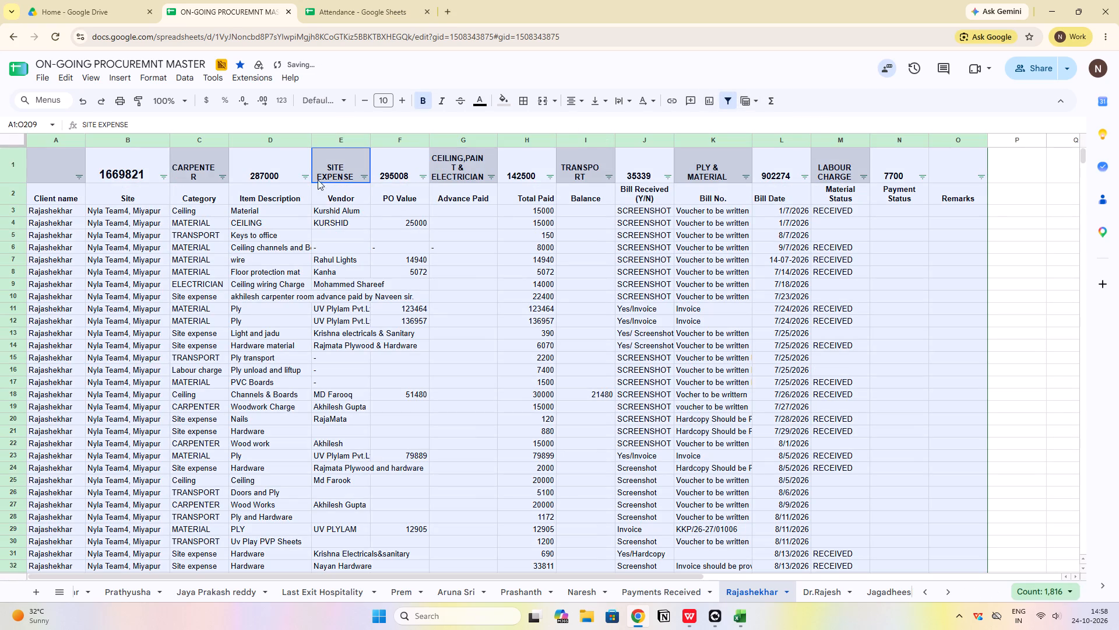
Filter the Category column of the Rajashekhar sheet to show only Site expense entries.
{"action": "left_click", "coordinate": [219, 175]}
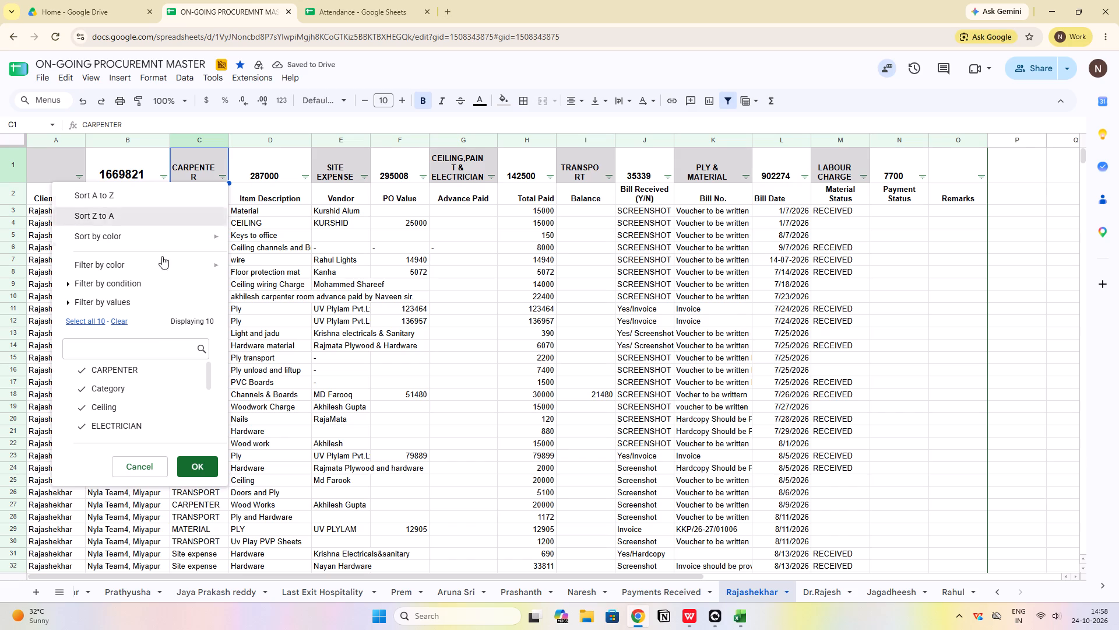
{"action": "left_click", "coordinate": [122, 321]}
{"action": "left_click", "coordinate": [119, 344]}
{"action": "key", "text": "s"}
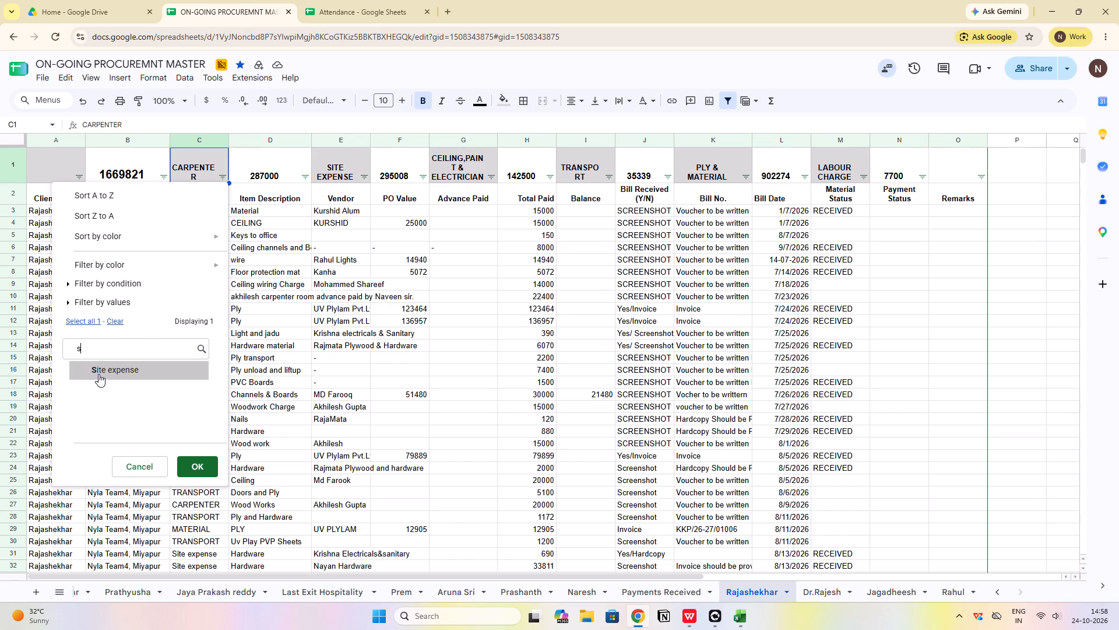
{"action": "left_click", "coordinate": [101, 365]}
{"action": "left_click", "coordinate": [191, 463]}
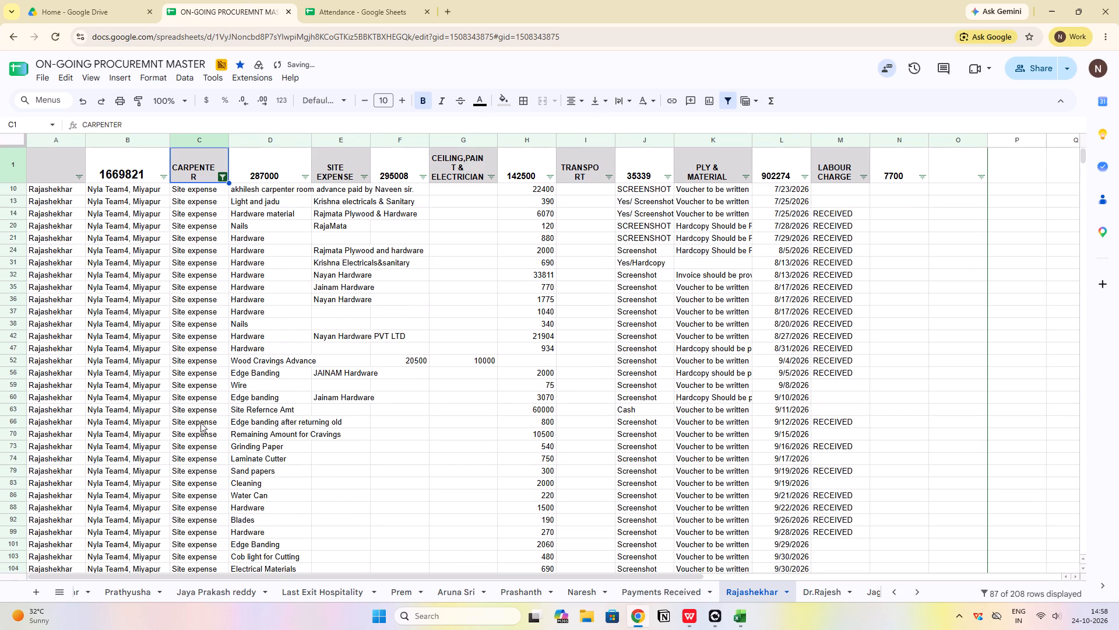
{"action": "scroll", "coordinate": [265, 290], "scroll_direction": "up", "scroll_amount": 2}
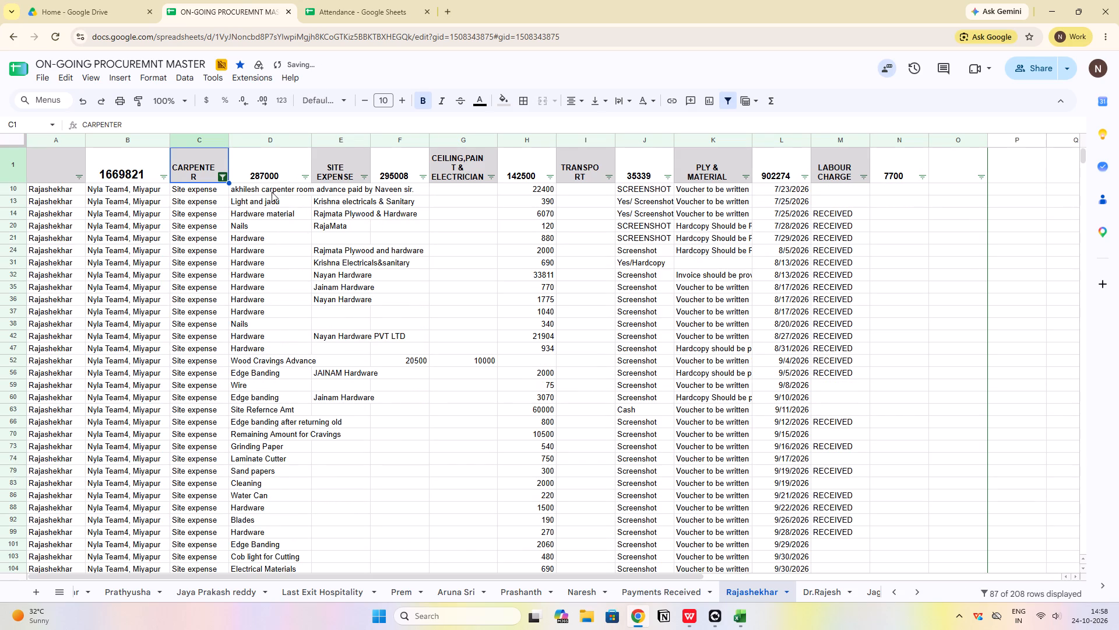
Examine the item descriptions of the filtered site expense entries, row by row from the first entry.
{"action": "left_click", "coordinate": [276, 188]}
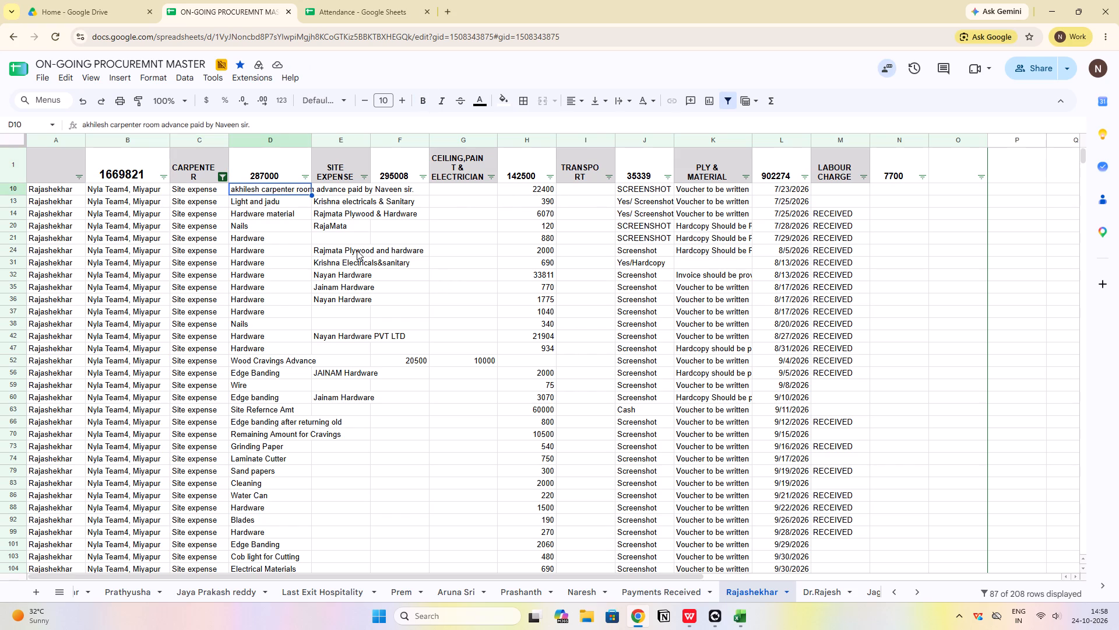
{"action": "key", "text": "Down"}
{"action": "key", "text": "Down"}
{"action": "key", "text": "Down"}
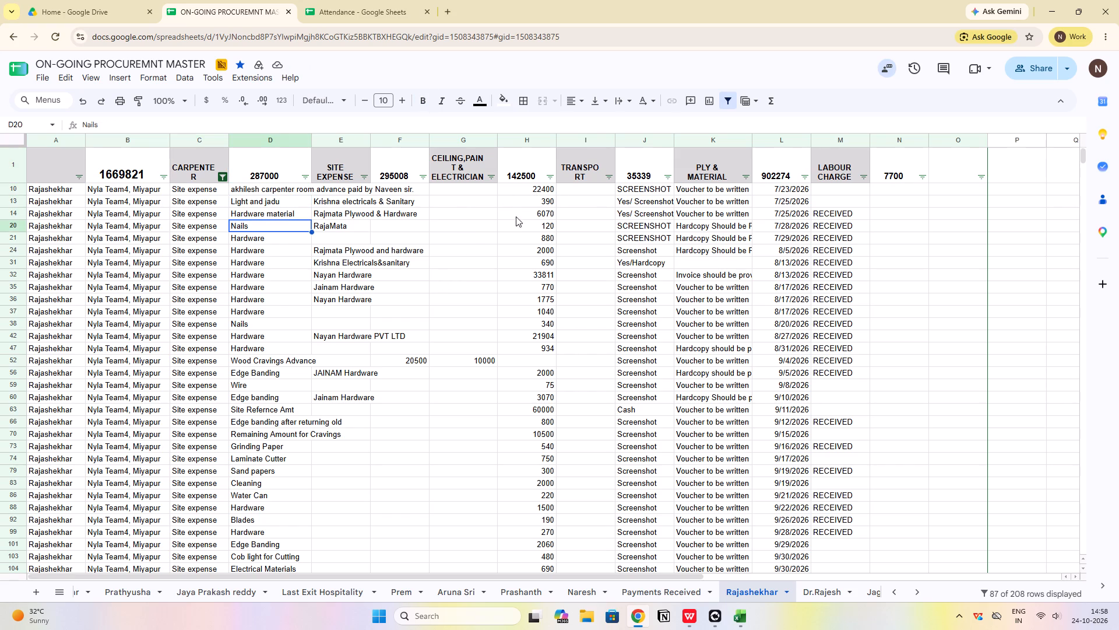
{"action": "key", "text": "Down"}
{"action": "key", "text": "Down"}
{"action": "key", "text": "Down"}
{"action": "key", "text": "Down"}
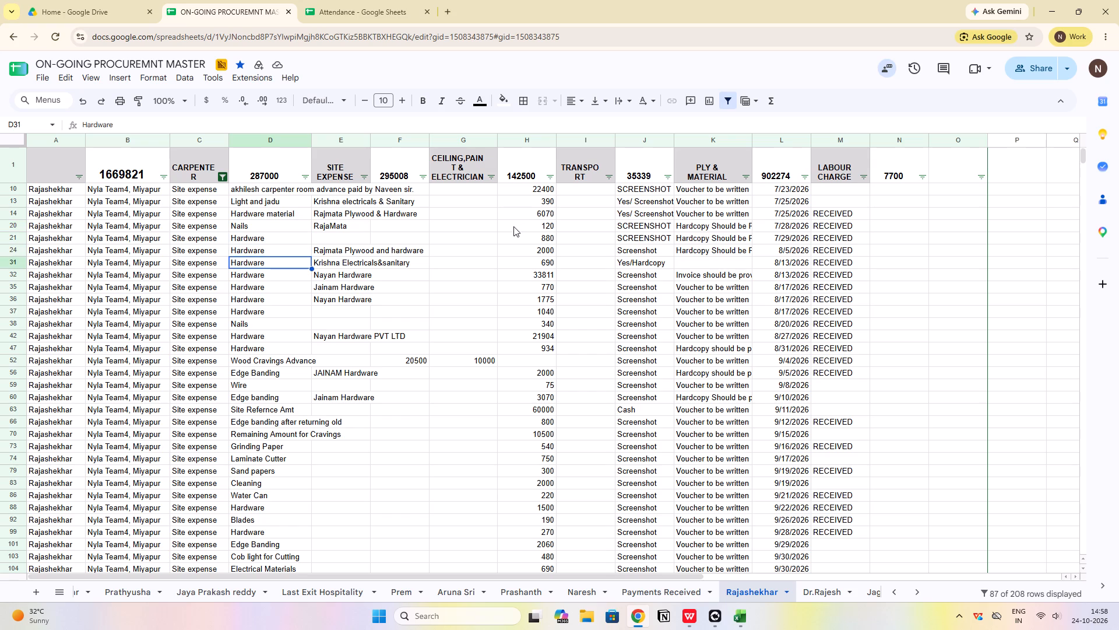
{"action": "key", "text": "Down"}
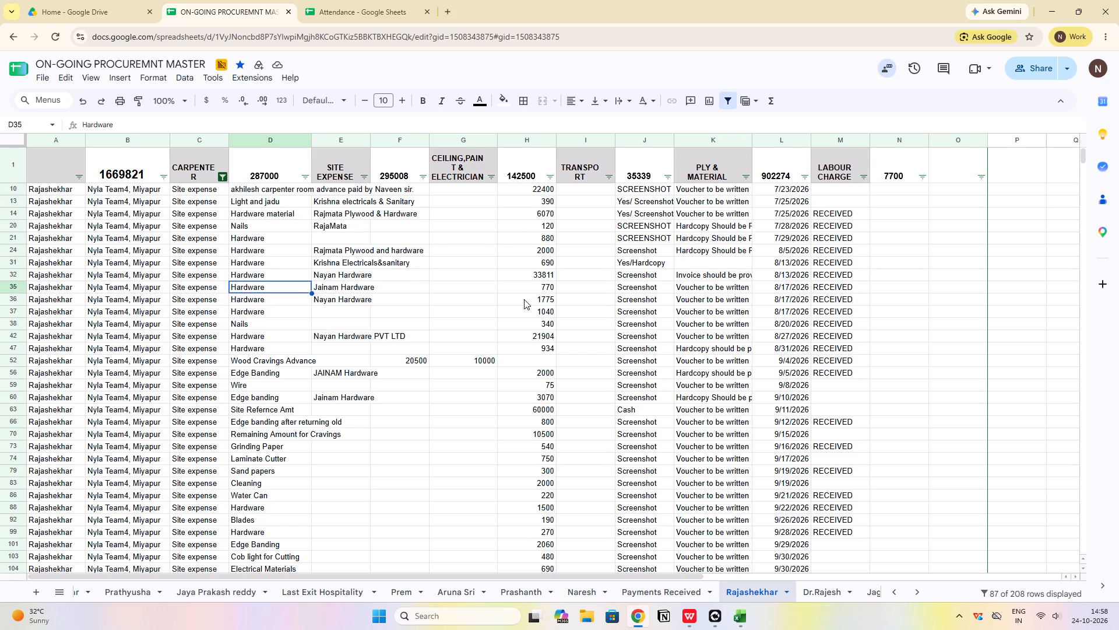
{"action": "key", "text": "Down"}
{"action": "key", "text": "Down"}
Go through the Total Paid amounts of the site expense entries, from the Nayan Hardware PVT LTD payment down to the October 2026 entries.
{"action": "left_click", "coordinate": [526, 339]}
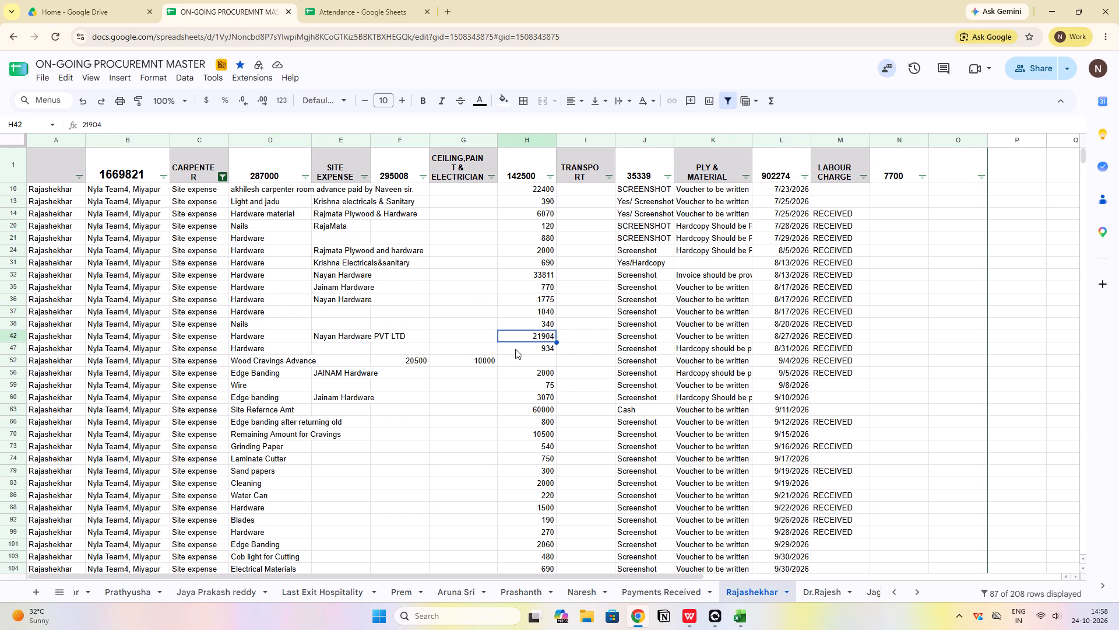
{"action": "key", "text": "Down"}
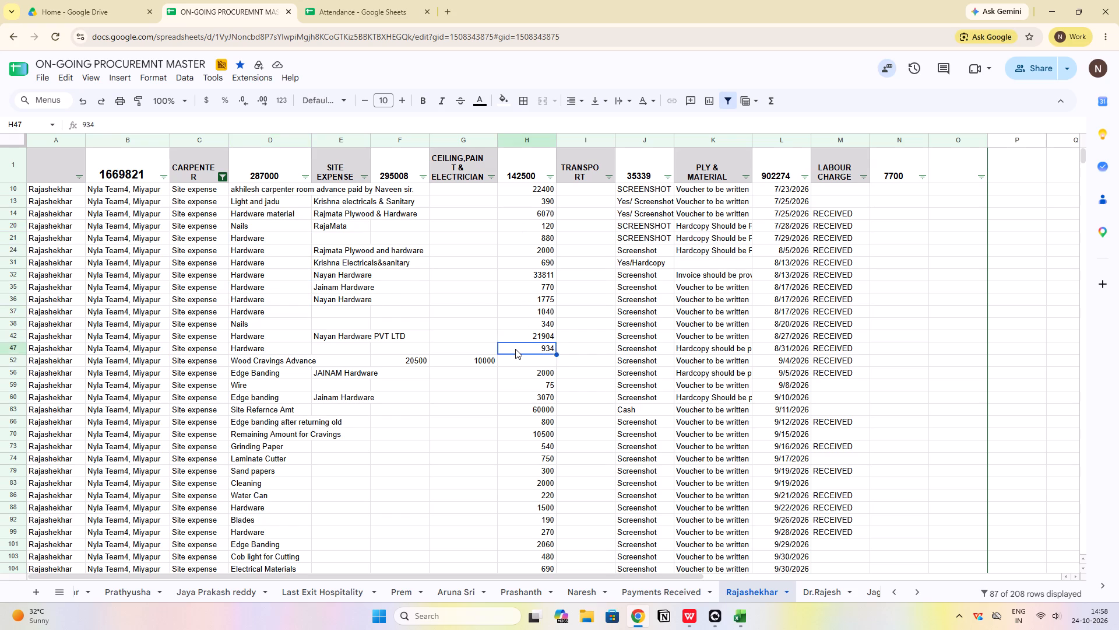
{"action": "key", "text": "Down"}
{"action": "key", "text": "Down"}
{"action": "key", "text": "Down"}
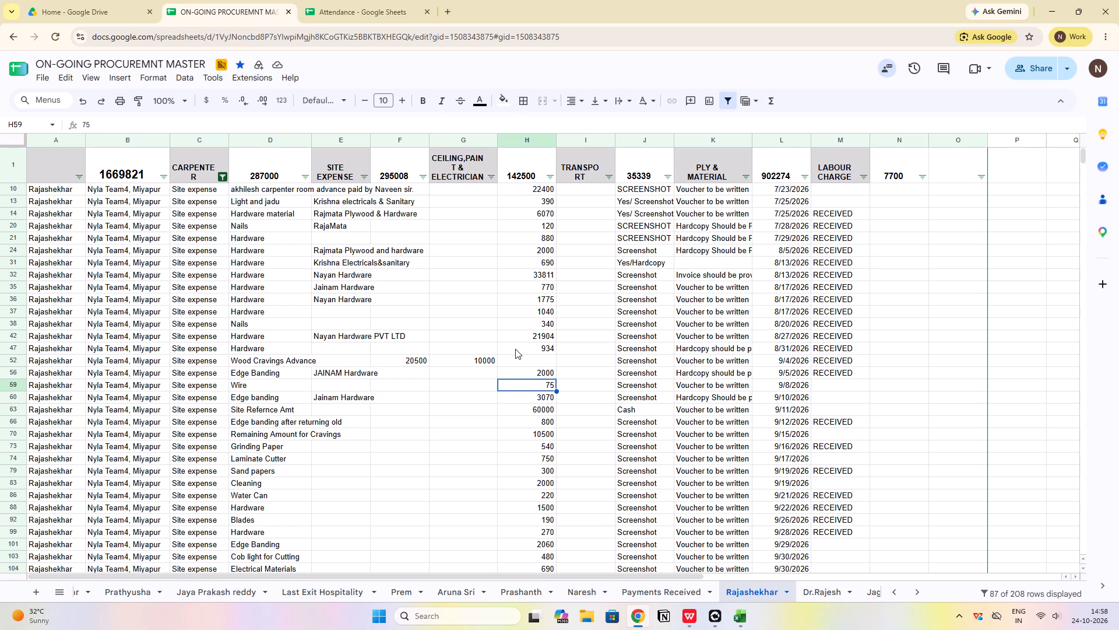
{"action": "key", "text": "Down"}
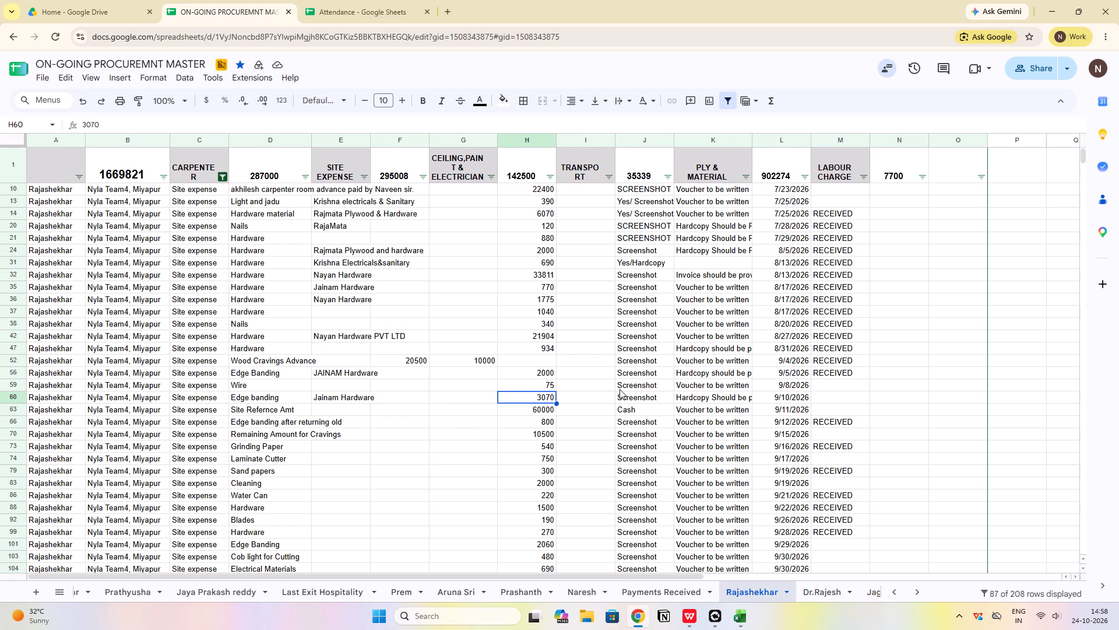
{"action": "key", "text": "Down"}
{"action": "key", "text": "Down"}
{"action": "key", "text": "Down"}
{"action": "key", "text": "Down"}
{"action": "key", "text": "Down"}
{"action": "key", "text": "Down"}
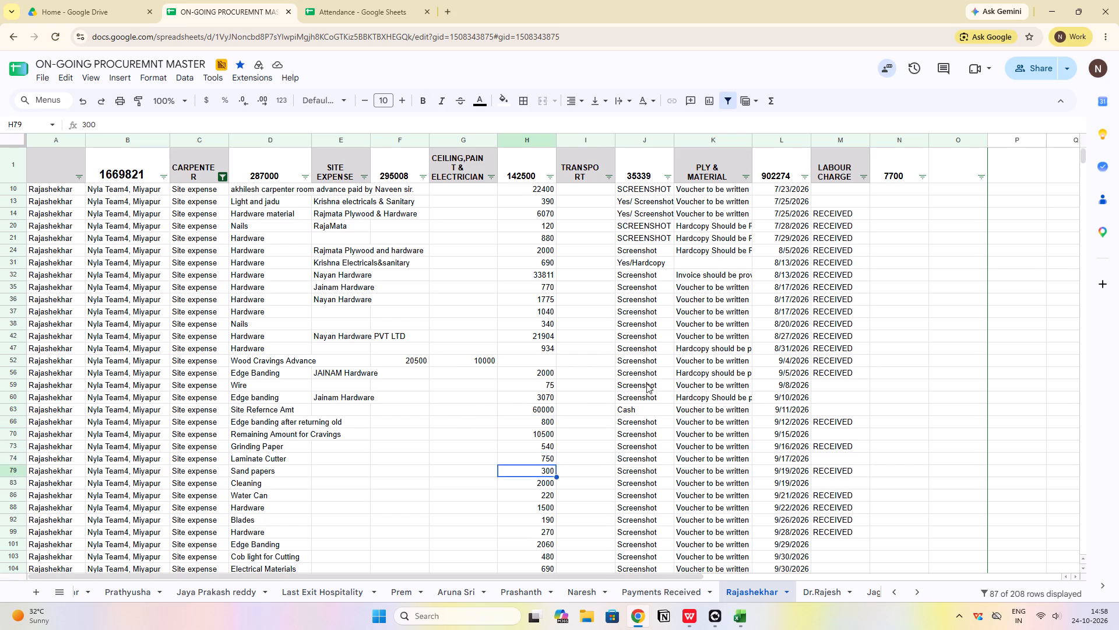
{"action": "key", "text": "Down"}
{"action": "key", "text": "Down"}
{"action": "key", "text": "Down"}
{"action": "key", "text": "Down"}
{"action": "key", "text": "Down"}
{"action": "key", "text": "Down"}
{"action": "key", "text": "Down"}
{"action": "key", "text": "Down"}
{"action": "key", "text": "Down"}
{"action": "key", "text": "Down"}
{"action": "key", "text": "Down"}
{"action": "key", "text": "Down"}
{"action": "key", "text": "Down"}
{"action": "key", "text": "Down"}
{"action": "key", "text": "Down"}
{"action": "key", "text": "Down"}
{"action": "key", "text": "Down"}
{"action": "key", "text": "Down"}
{"action": "key", "text": "Down"}
{"action": "key", "text": "Down"}
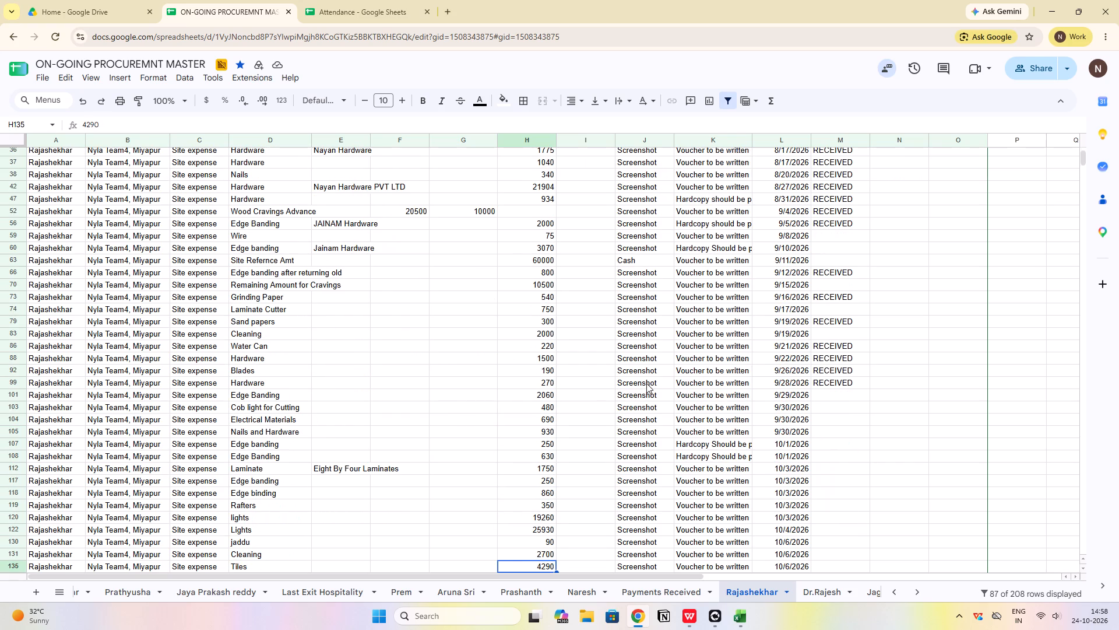
{"action": "key", "text": "Down"}
{"action": "key", "text": "Down"}
{"action": "key", "text": "Down"}
{"action": "key", "text": "Down"}
{"action": "key", "text": "Down"}
{"action": "key", "text": "Down"}
{"action": "key", "text": "Down"}
{"action": "key", "text": "Down"}
{"action": "key", "text": "Down"}
{"action": "key", "text": "Down"}
{"action": "key", "text": "Down"}
{"action": "key", "text": "Down"}
{"action": "key", "text": "Down"}
{"action": "key", "text": "Down"}
{"action": "key", "text": "Down"}
{"action": "key", "text": "Down"}
{"action": "key", "text": "Down"}
{"action": "key", "text": "Down"}
{"action": "key", "text": "Down"}
{"action": "key", "text": "Down"}
{"action": "key", "text": "Down"}
{"action": "key", "text": "Down"}
{"action": "key", "text": "Down"}
{"action": "key", "text": "Down"}
{"action": "key", "text": "Down"}
{"action": "key", "text": "Down"}
{"action": "key", "text": "Down"}
{"action": "key", "text": "Down"}
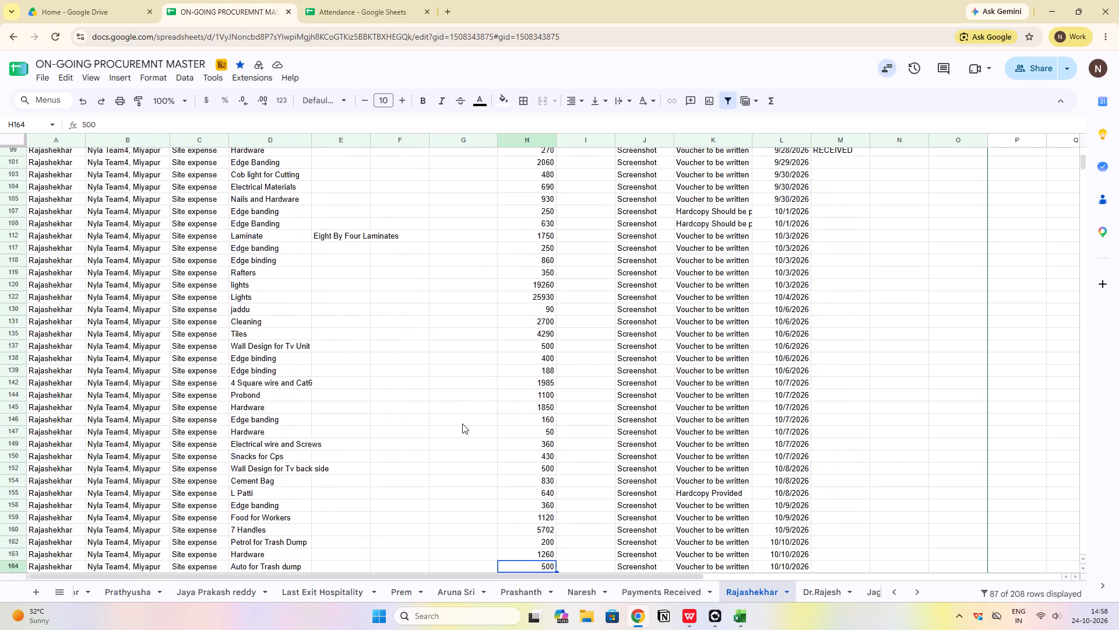
Go back up through the Total Paid amounts of the site expense entries, from the Auto for Trash dump payment to the header row.
{"action": "key", "text": "Up"}
{"action": "key", "text": "Up"}
{"action": "key", "text": "Up"}
{"action": "key", "text": "Up"}
{"action": "key", "text": "Up"}
{"action": "key", "text": "Up"}
{"action": "key", "text": "Up"}
{"action": "key", "text": "Up"}
{"action": "key", "text": "Up"}
{"action": "key", "text": "Up"}
{"action": "key", "text": "Up"}
{"action": "key", "text": "Up"}
{"action": "key", "text": "Up"}
{"action": "key", "text": "Up"}
{"action": "key", "text": "Up"}
{"action": "key", "text": "Up"}
{"action": "key", "text": "Up"}
{"action": "key", "text": "Up"}
{"action": "key", "text": "Up"}
{"action": "key", "text": "Up"}
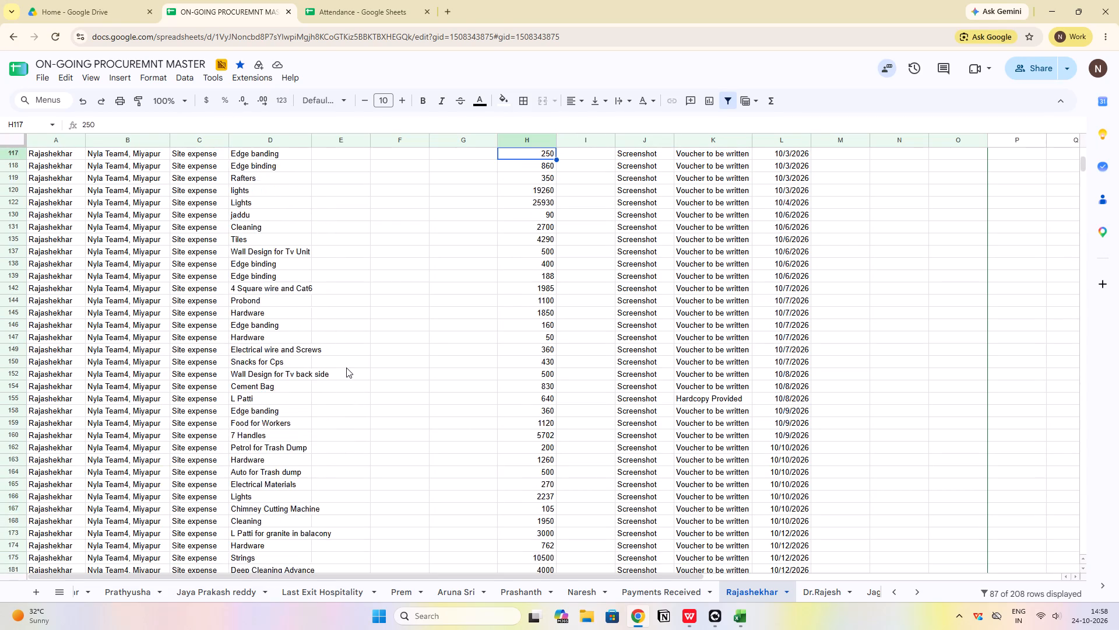
{"action": "key", "text": "Up"}
{"action": "key", "text": "Up"}
{"action": "key", "text": "Up"}
{"action": "key", "text": "Up"}
{"action": "key", "text": "Up"}
{"action": "key", "text": "Up"}
{"action": "key", "text": "Up"}
{"action": "key", "text": "Up"}
{"action": "key", "text": "Up"}
{"action": "key", "text": "Up"}
{"action": "key", "text": "Up"}
{"action": "key", "text": "Up"}
{"action": "key", "text": "Up"}
{"action": "key", "text": "Up"}
{"action": "key", "text": "Up"}
{"action": "key", "text": "Up"}
{"action": "key", "text": "Up"}
{"action": "key", "text": "Up"}
{"action": "key", "text": "Up"}
{"action": "key", "text": "Up"}
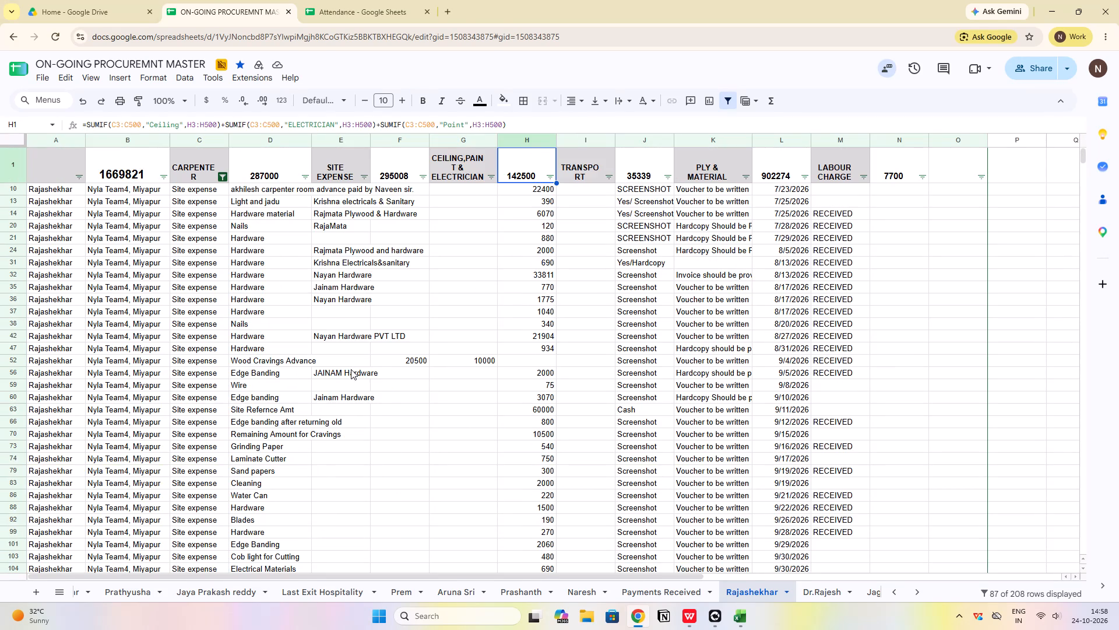
Examine the Total Paid amounts from the first site expense entries down to the Site Refernce Amt cash payment.
{"action": "key", "text": "Down"}
{"action": "key", "text": "Down"}
{"action": "key", "text": "Down"}
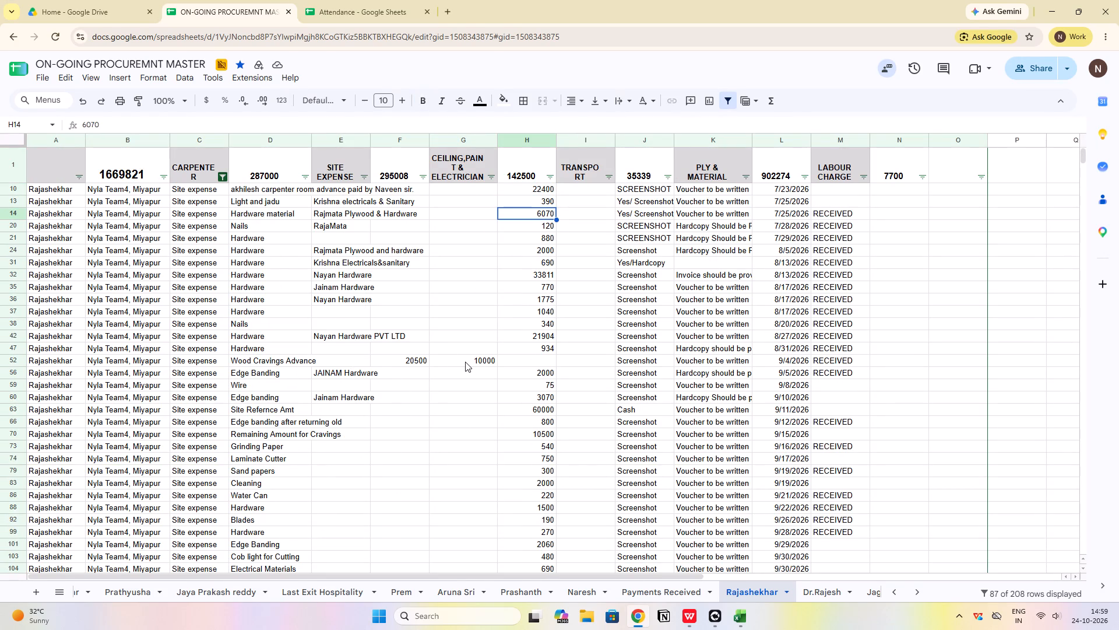
{"action": "key", "text": "Down"}
{"action": "key", "text": "Down"}
{"action": "key", "text": "Down"}
{"action": "key", "text": "Down"}
{"action": "key", "text": "Down"}
{"action": "key", "text": "Down"}
{"action": "key", "text": "Down"}
{"action": "key", "text": "Down"}
{"action": "key", "text": "Down"}
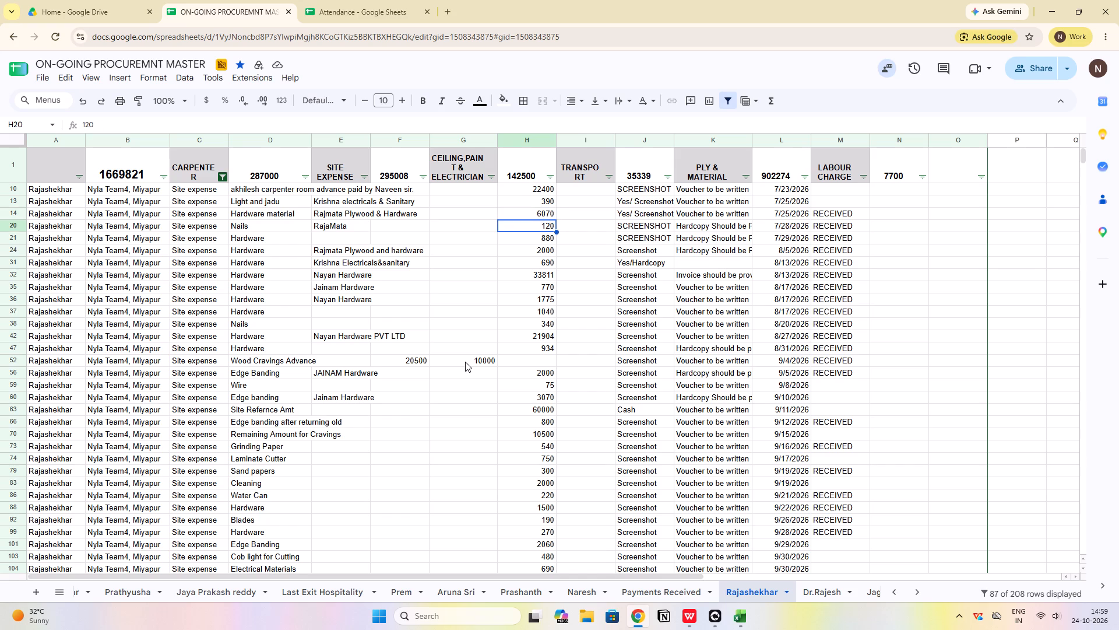
{"action": "key", "text": "Down"}
{"action": "key", "text": "Down"}
{"action": "key", "text": "Down"}
{"action": "key", "text": "Down"}
{"action": "key", "text": "Down"}
{"action": "key", "text": "Down"}
{"action": "key", "text": "Down"}
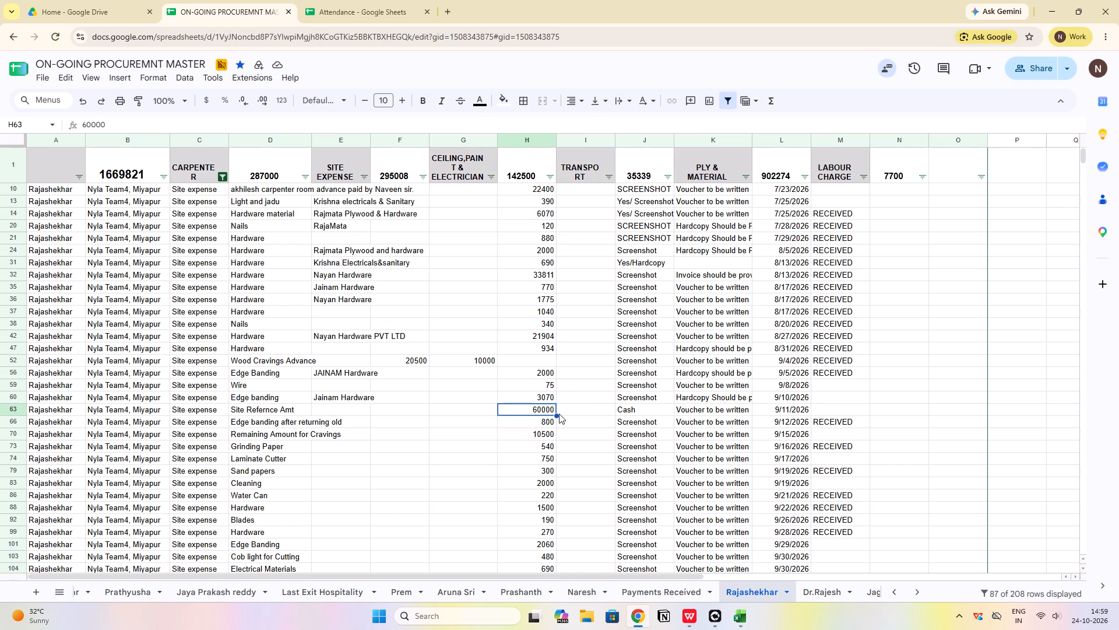
Continue through the site expense amounts from the edge banding entry of 9/12/2026 down to the Tiles payment of 10/6/2026.
{"action": "key", "text": "Down"}
{"action": "key", "text": "Down"}
{"action": "key", "text": "Down"}
{"action": "key", "text": "Down"}
{"action": "key", "text": "Down"}
{"action": "key", "text": "Down"}
{"action": "key", "text": "Down"}
{"action": "key", "text": "Down"}
{"action": "key", "text": "Down"}
{"action": "key", "text": "Down"}
{"action": "key", "text": "Down"}
{"action": "key", "text": "Down"}
{"action": "key", "text": "Down"}
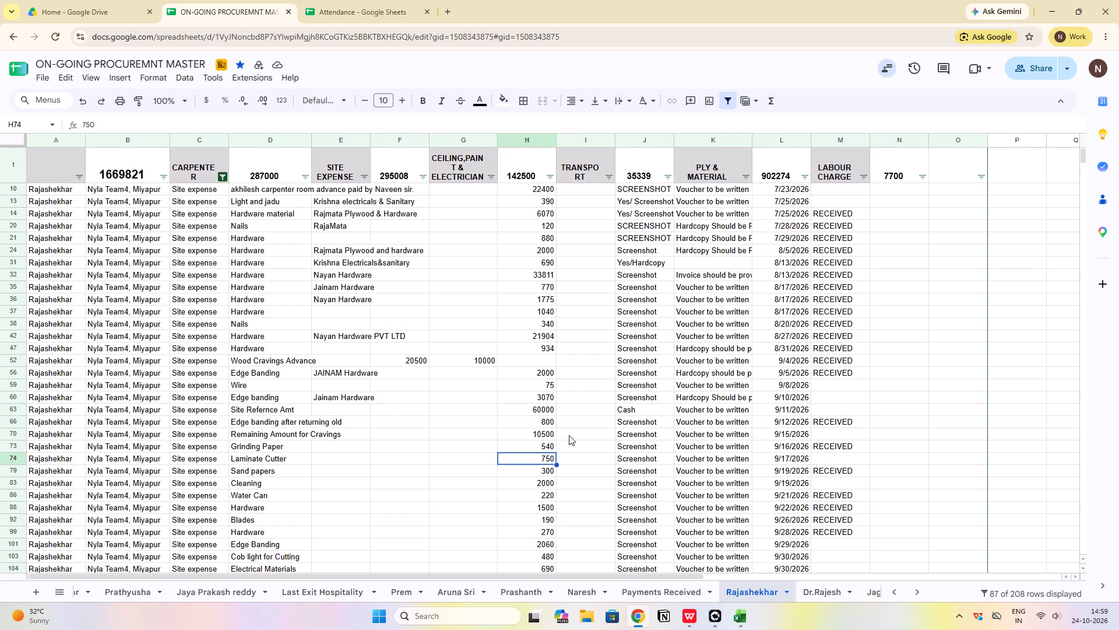
{"action": "key", "text": "Down"}
{"action": "key", "text": "Down"}
{"action": "key", "text": "Down"}
{"action": "key", "text": "Down"}
{"action": "key", "text": "Down"}
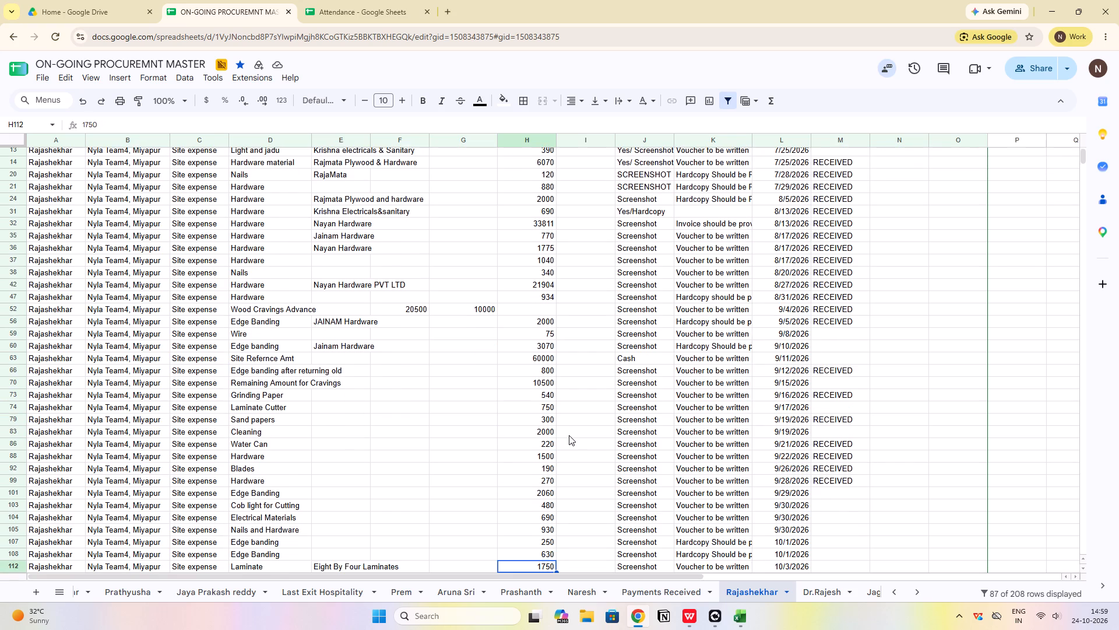
{"action": "key", "text": "Down"}
{"action": "key", "text": "Down"}
{"action": "key", "text": "Down"}
{"action": "key", "text": "Down"}
{"action": "key", "text": "Down"}
{"action": "key", "text": "Down"}
{"action": "key", "text": "Down"}
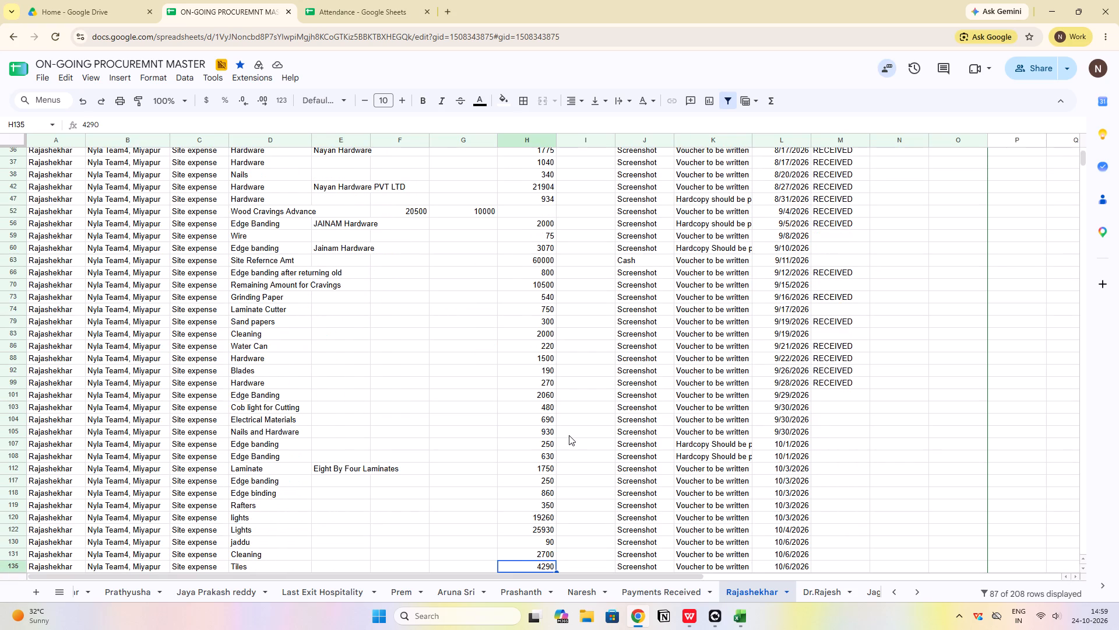
Check the Lights payment of 10/4/2026 and the site expense amounts after it, down to the L pattis for Granite entry.
{"action": "left_click", "coordinate": [543, 526]}
{"action": "key", "text": "Down"}
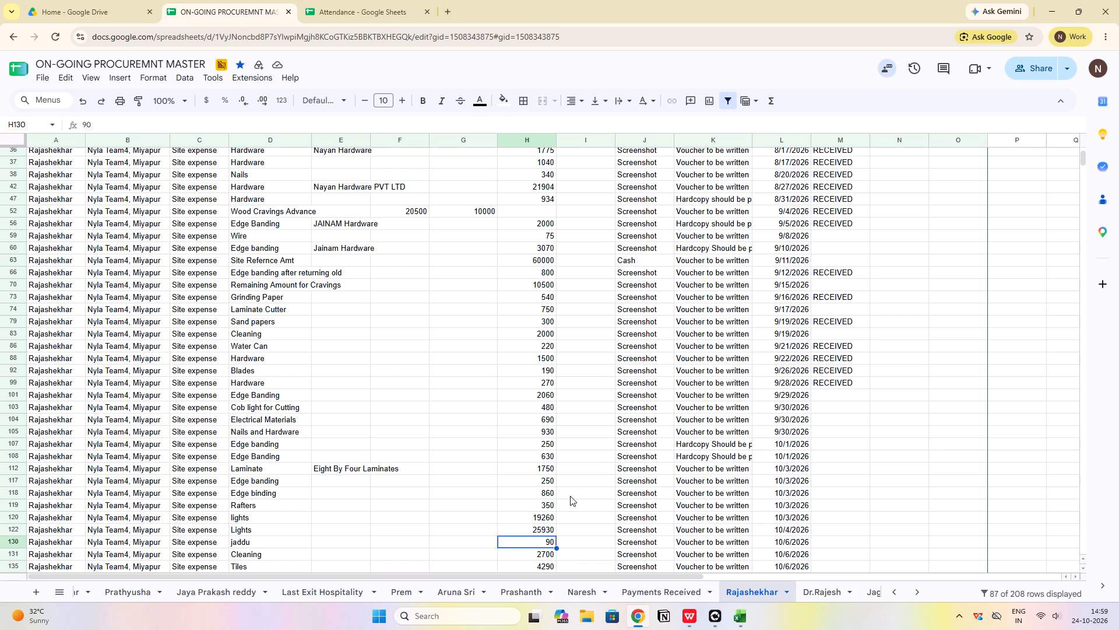
{"action": "key", "text": "Down"}
{"action": "key", "text": "Down"}
{"action": "key", "text": "Down"}
{"action": "key", "text": "Down"}
{"action": "key", "text": "Down"}
{"action": "key", "text": "Down"}
{"action": "key", "text": "Down"}
{"action": "key", "text": "Down"}
{"action": "key", "text": "Down"}
{"action": "key", "text": "Down"}
{"action": "key", "text": "Down"}
{"action": "key", "text": "Down"}
{"action": "key", "text": "Down"}
{"action": "key", "text": "Down"}
{"action": "key", "text": "Down"}
{"action": "key", "text": "Down"}
{"action": "key", "text": "Down"}
{"action": "key", "text": "Down"}
{"action": "key", "text": "Down"}
{"action": "key", "text": "Down"}
{"action": "key", "text": "Down"}
{"action": "key", "text": "Down"}
{"action": "key", "text": "Down"}
{"action": "key", "text": "Down"}
{"action": "key", "text": "Down"}
{"action": "key", "text": "Down"}
{"action": "key", "text": "Down"}
{"action": "key", "text": "Down"}
{"action": "key", "text": "Down"}
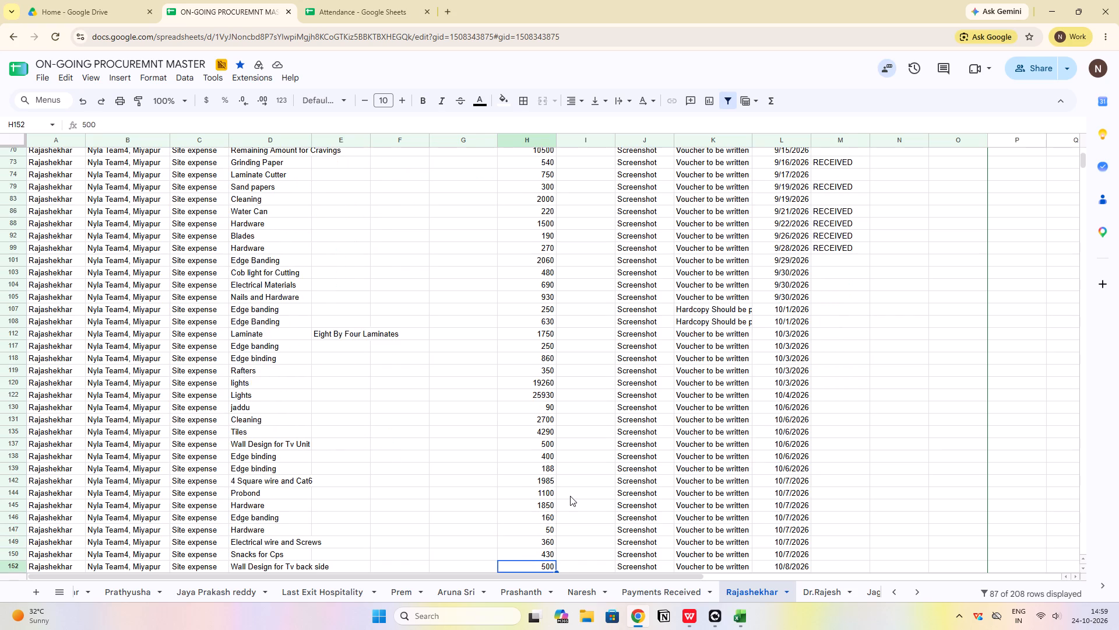
{"action": "key", "text": "Down"}
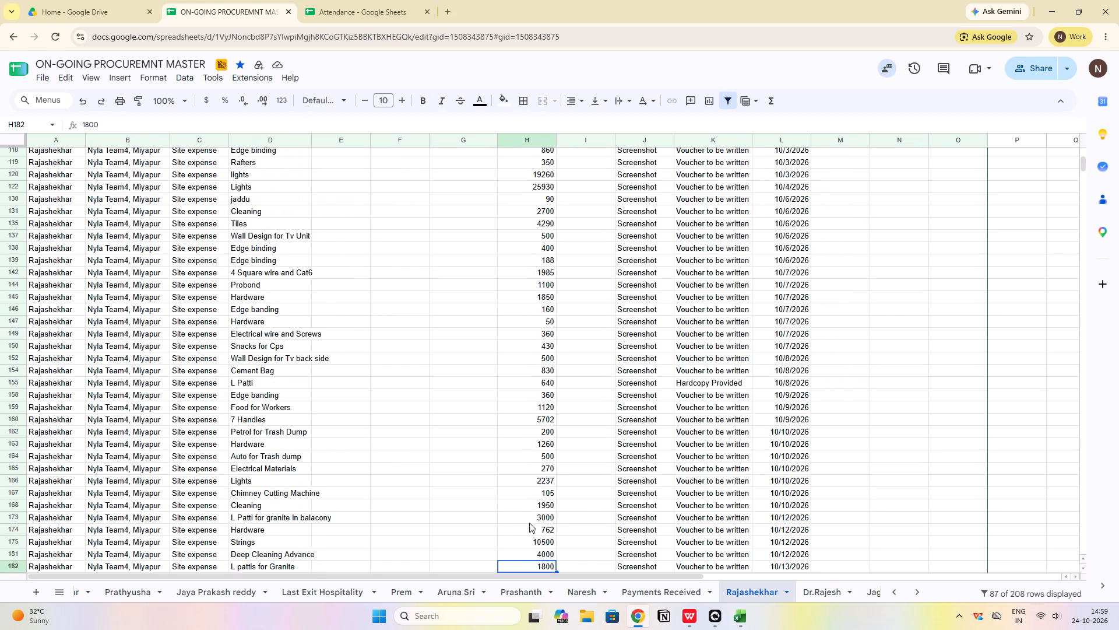
Check the Strings payment of 10/12/2026 and the remaining site expense amounts down to the end of the filtered list.
{"action": "left_click", "coordinate": [522, 538]}
{"action": "key", "text": "Down"}
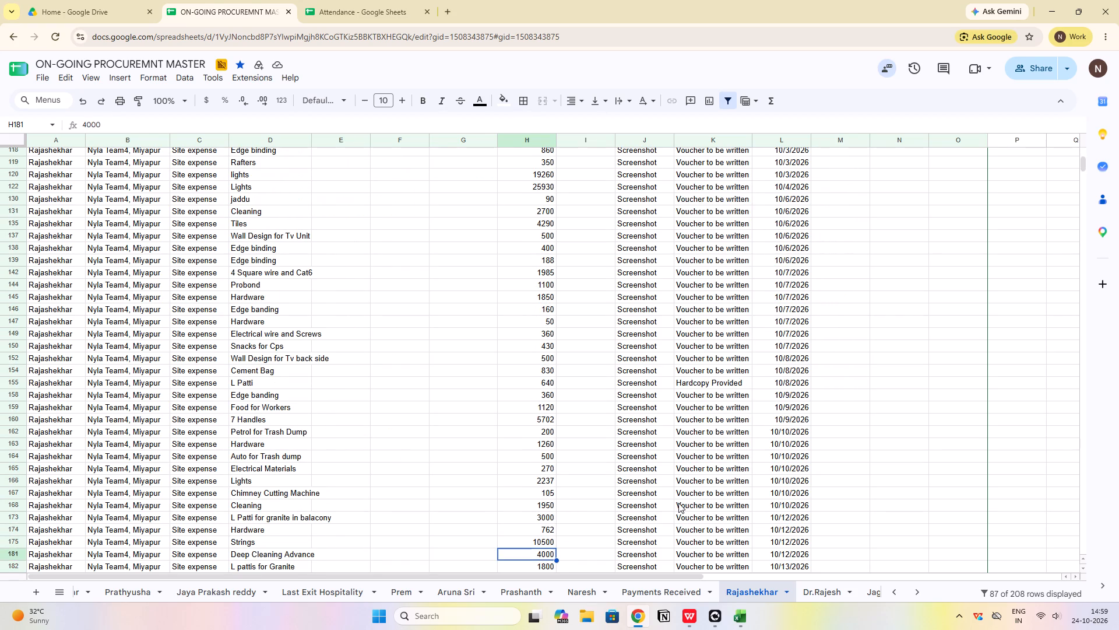
{"action": "key", "text": "Down"}
{"action": "key", "text": "Down"}
{"action": "key", "text": "Down"}
{"action": "key", "text": "Down"}
{"action": "key", "text": "Down"}
{"action": "key", "text": "Down"}
{"action": "key", "text": "Down"}
{"action": "key", "text": "Down"}
{"action": "key", "text": "Down"}
{"action": "key", "text": "Down"}
{"action": "key", "text": "Down"}
{"action": "key", "text": "Down"}
{"action": "key", "text": "Down"}
{"action": "key", "text": "Down"}
{"action": "key", "text": "Down"}
{"action": "key", "text": "Down"}
{"action": "key", "text": "Down"}
{"action": "key", "text": "Down"}
{"action": "key", "text": "Down"}
{"action": "key", "text": "Down"}
{"action": "key", "text": "Down"}
{"action": "key", "text": "Down"}
{"action": "key", "text": "Down"}
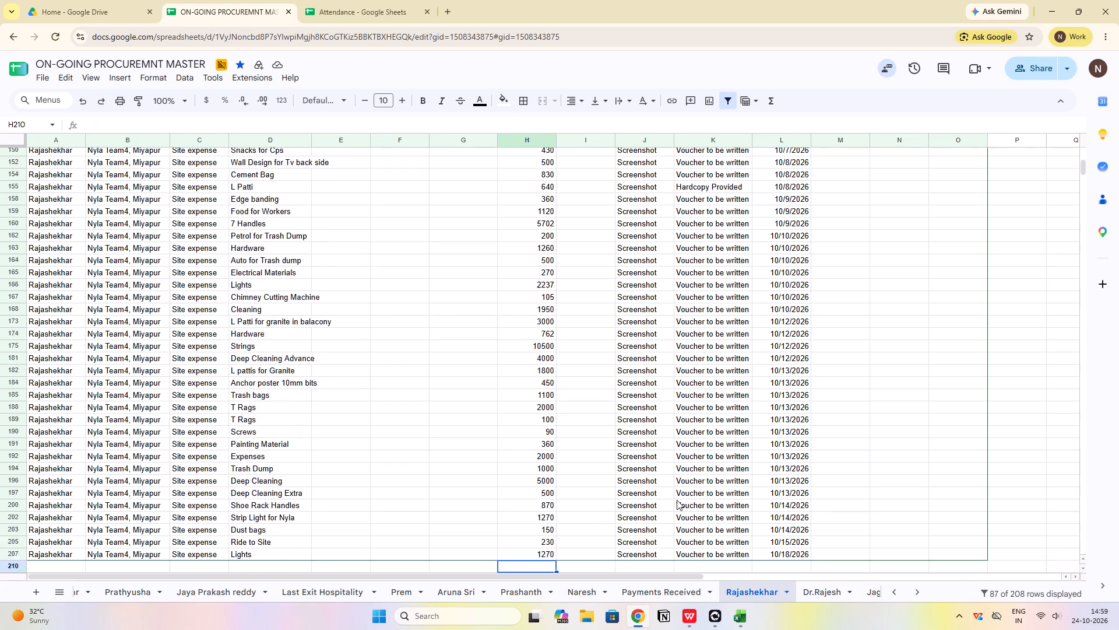
Review the filtered site expense amounts on the Rajashekhar sheet from the end of the list back up to the totals row.
{"action": "key", "text": "Up"}
{"action": "key", "text": "Up"}
{"action": "key", "text": "Up"}
{"action": "key", "text": "Up"}
{"action": "key", "text": "Up"}
{"action": "key", "text": "Up"}
{"action": "key", "text": "Up"}
{"action": "key", "text": "Up"}
{"action": "key", "text": "Up"}
{"action": "key", "text": "Up"}
{"action": "key", "text": "Up"}
{"action": "key", "text": "Up"}
{"action": "key", "text": "Up"}
{"action": "key", "text": "Up"}
{"action": "key", "text": "Up"}
{"action": "key", "text": "Up"}
{"action": "key", "text": "Up"}
{"action": "key", "text": "Up"}
{"action": "key", "text": "Up"}
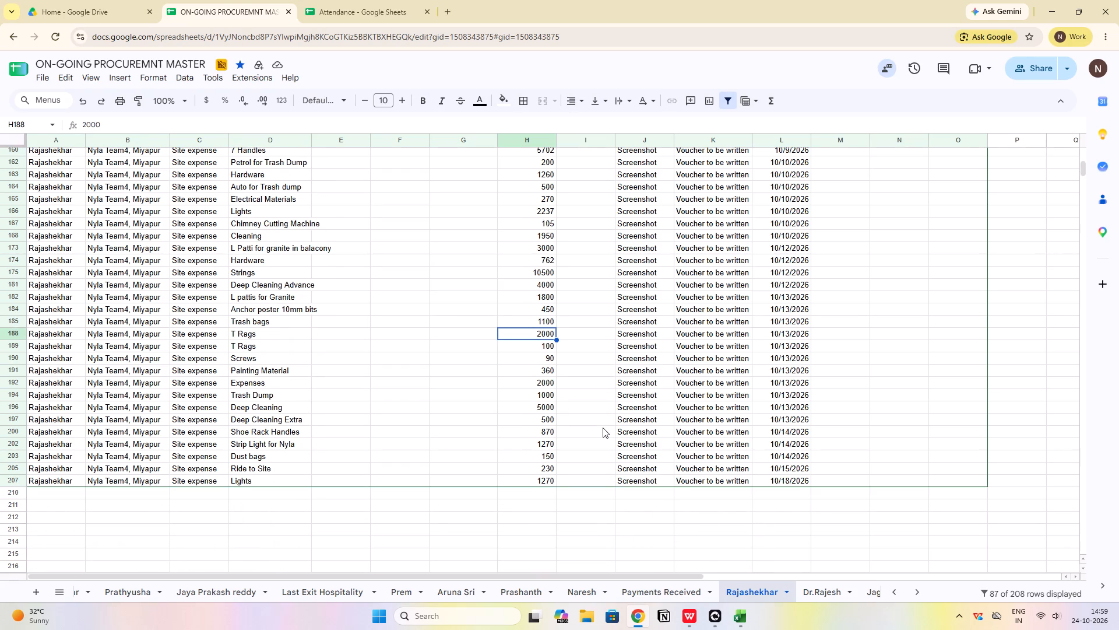
{"action": "key", "text": "Up"}
{"action": "key", "text": "Up"}
{"action": "key", "text": "Up"}
{"action": "key", "text": "Up"}
{"action": "key", "text": "Up"}
{"action": "key", "text": "Up"}
{"action": "key", "text": "Up"}
{"action": "key", "text": "Up"}
{"action": "key", "text": "Up"}
{"action": "key", "text": "Up"}
{"action": "key", "text": "Up"}
{"action": "key", "text": "Up"}
{"action": "key", "text": "Up"}
{"action": "key", "text": "Up"}
{"action": "key", "text": "Up"}
{"action": "key", "text": "Up"}
{"action": "key", "text": "Up"}
{"action": "key", "text": "Up"}
{"action": "key", "text": "Up"}
{"action": "key", "text": "Up"}
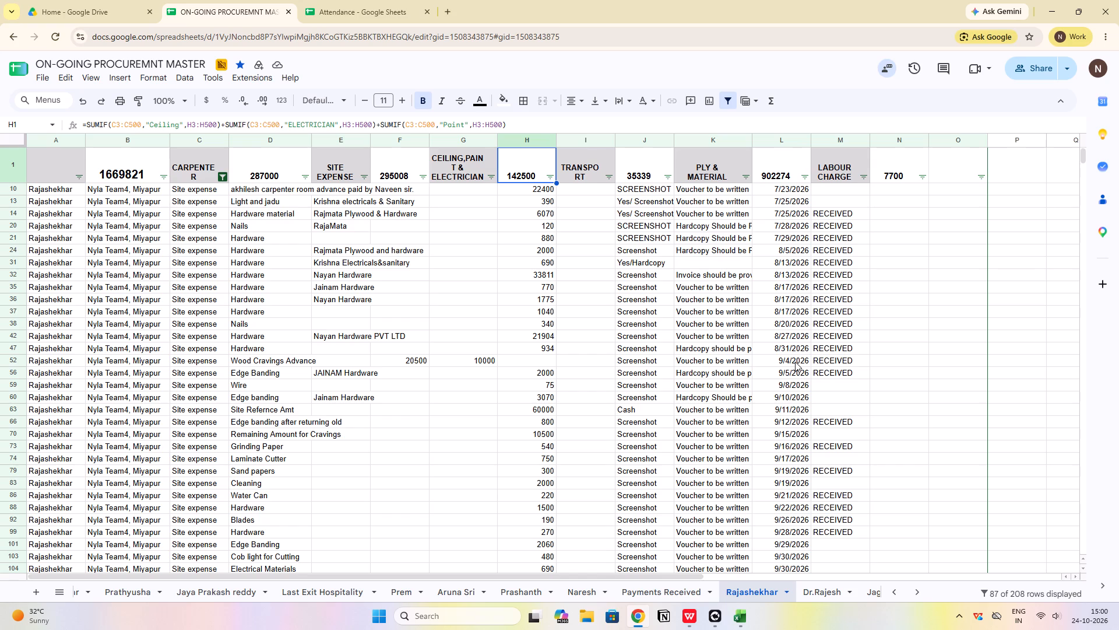
Remove the filter from the Rajashekhar sheet so that all expense categories are listed.
{"action": "left_click", "coordinate": [730, 106]}
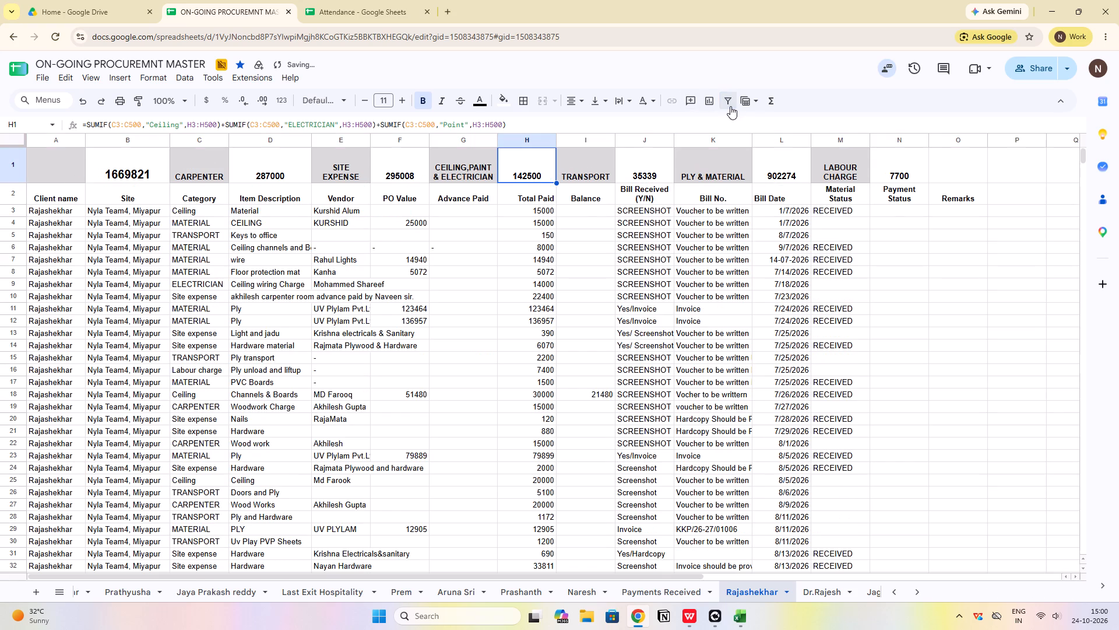
Open the MASTER DATA sheet and look through the October payments down to the last entries of 10/23/2026.
{"action": "left_click", "coordinate": [61, 591]}
{"action": "scroll", "coordinate": [86, 510], "scroll_direction": "up", "scroll_amount": 7}
{"action": "left_click", "coordinate": [112, 435]}
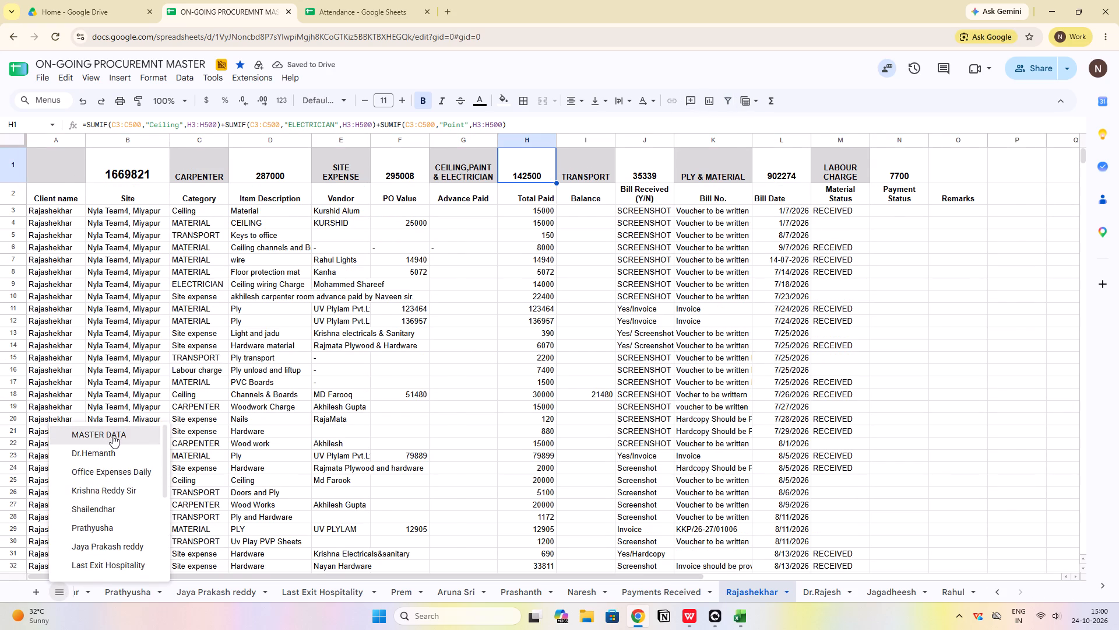
{"action": "scroll", "coordinate": [833, 428], "scroll_direction": "down", "scroll_amount": 3}
{"action": "scroll", "coordinate": [769, 409], "scroll_direction": "down", "scroll_amount": 3}
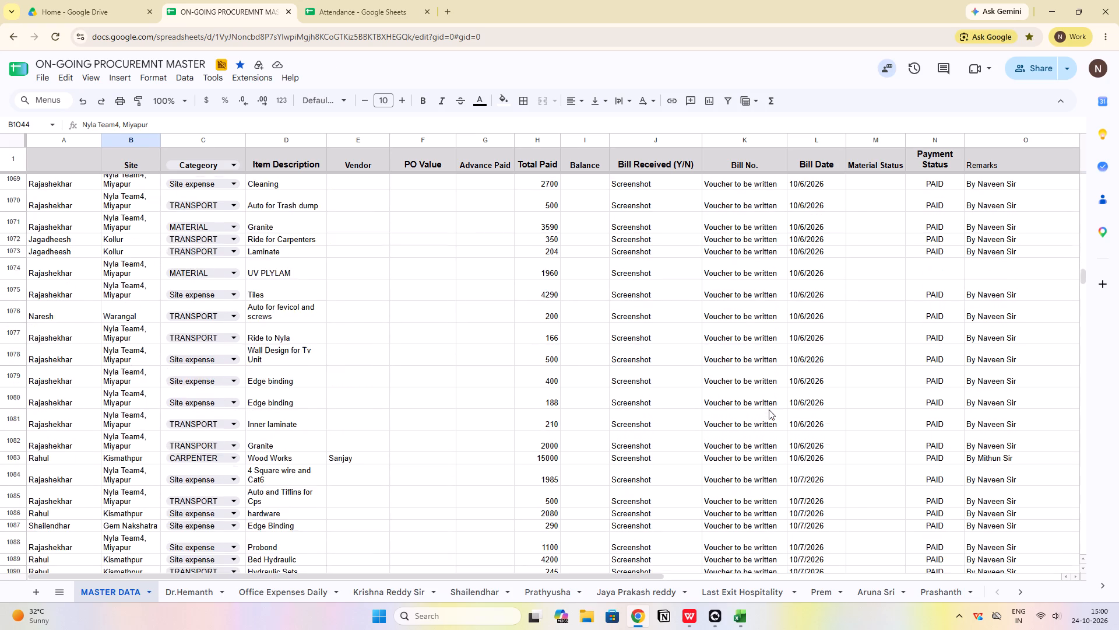
{"action": "scroll", "coordinate": [769, 409], "scroll_direction": "down", "scroll_amount": 20}
{"action": "scroll", "coordinate": [769, 409], "scroll_direction": "down", "scroll_amount": 17}
{"action": "scroll", "coordinate": [769, 409], "scroll_direction": "down", "scroll_amount": 17}
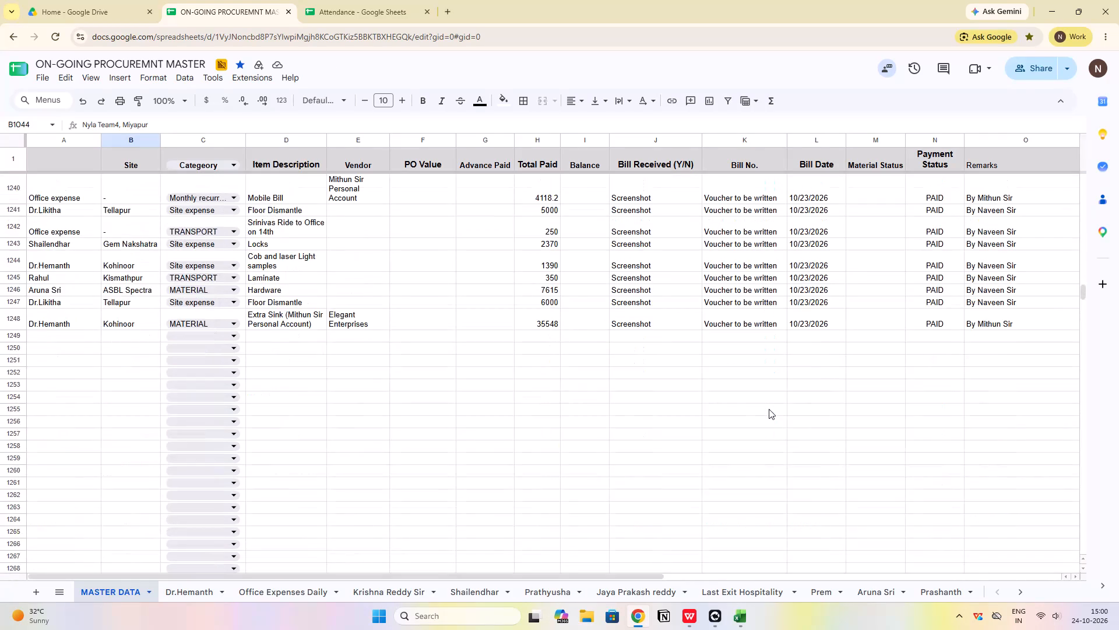
Look back through the MASTER DATA payments from late October to the early September 2026 entries.
{"action": "scroll", "coordinate": [769, 409], "scroll_direction": "up", "scroll_amount": 19}
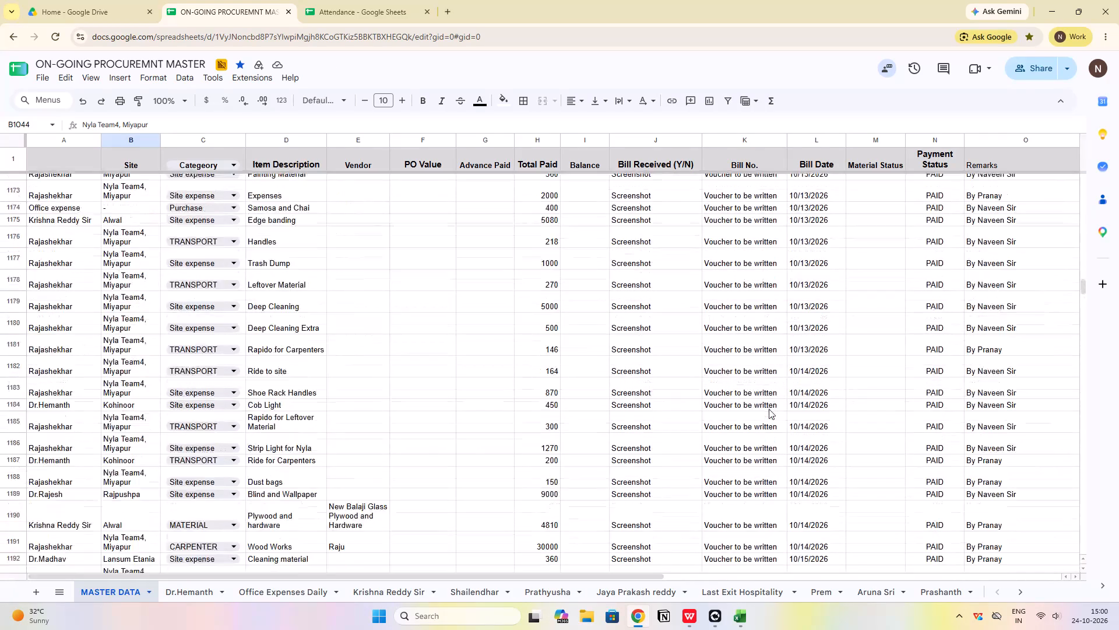
{"action": "scroll", "coordinate": [769, 409], "scroll_direction": "up", "scroll_amount": 20}
{"action": "scroll", "coordinate": [769, 409], "scroll_direction": "up", "scroll_amount": 3}
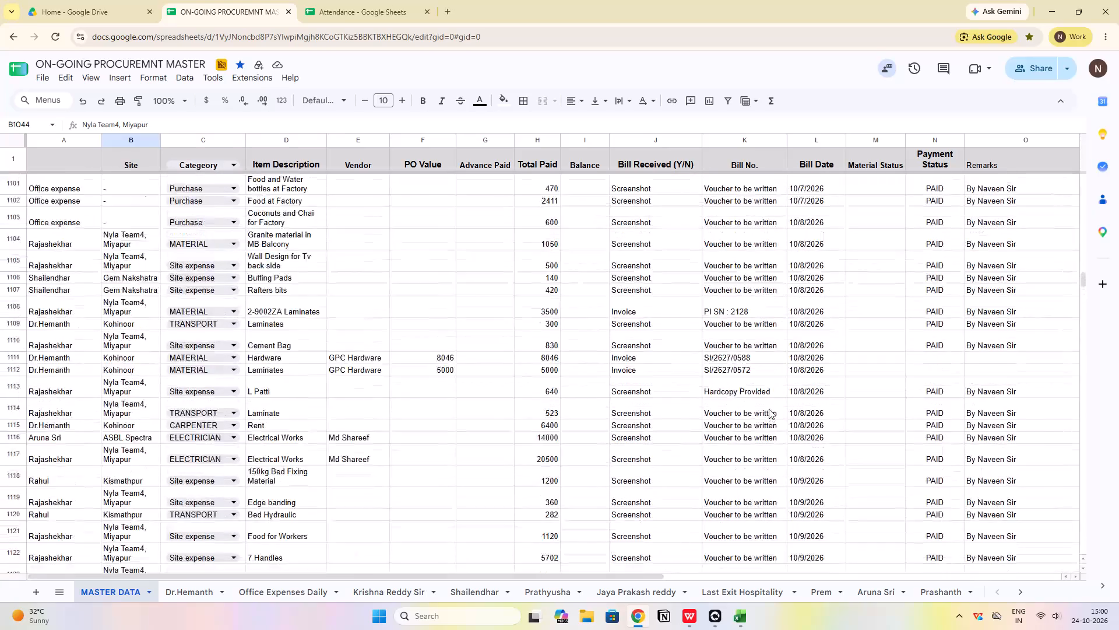
{"action": "scroll", "coordinate": [769, 409], "scroll_direction": "up", "scroll_amount": 20}
{"action": "scroll", "coordinate": [769, 409], "scroll_direction": "up", "scroll_amount": 3}
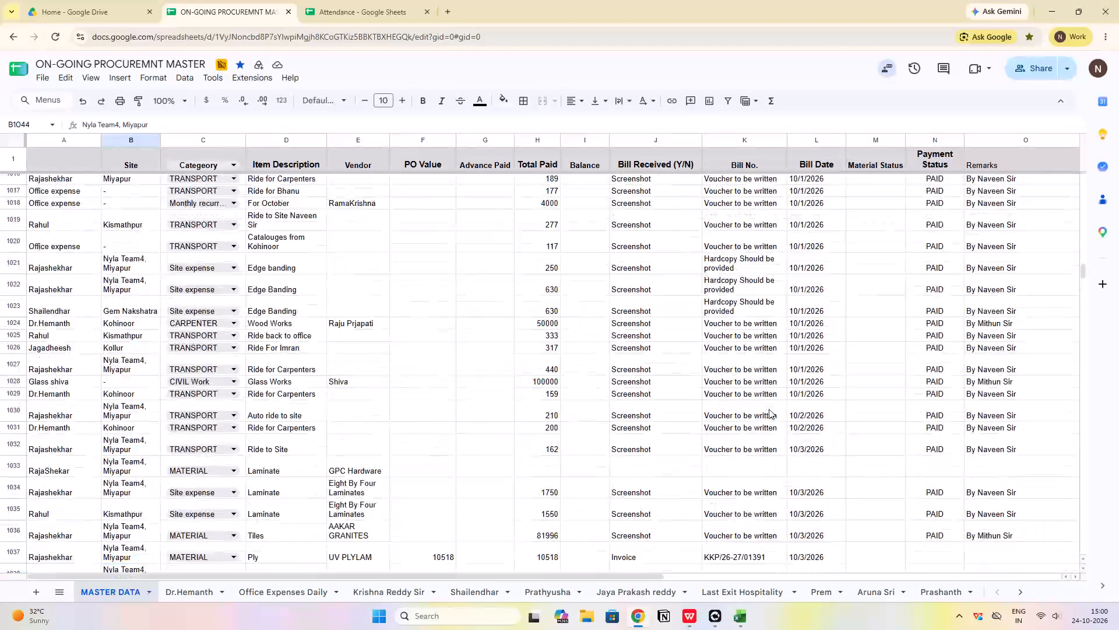
{"action": "scroll", "coordinate": [769, 409], "scroll_direction": "up", "scroll_amount": 15}
{"action": "scroll", "coordinate": [769, 409], "scroll_direction": "up", "scroll_amount": 6}
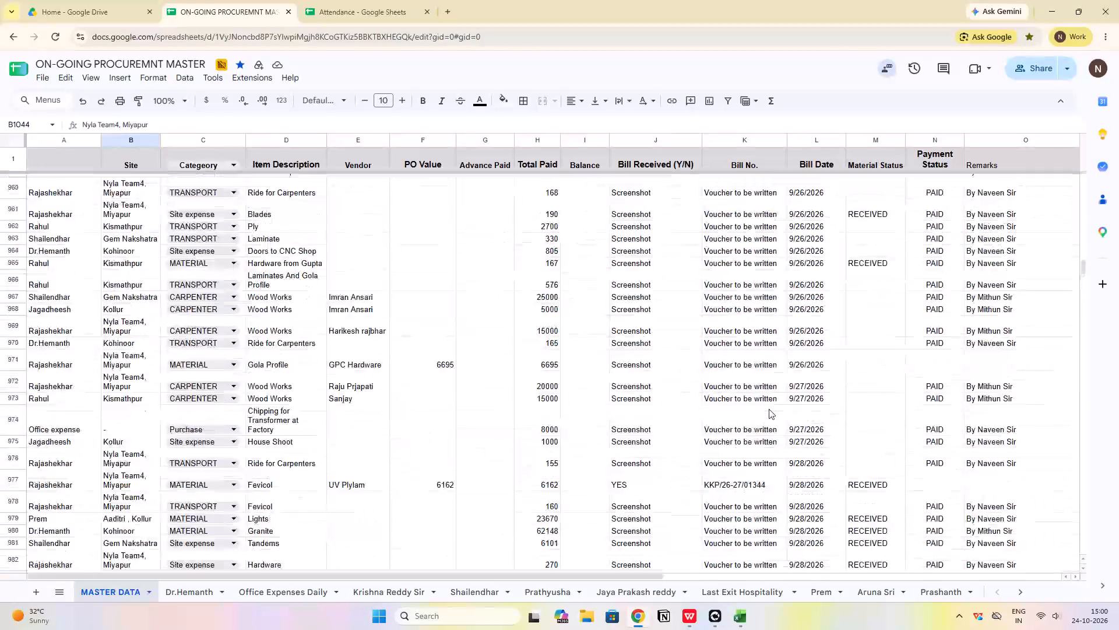
{"action": "scroll", "coordinate": [769, 409], "scroll_direction": "up", "scroll_amount": 20}
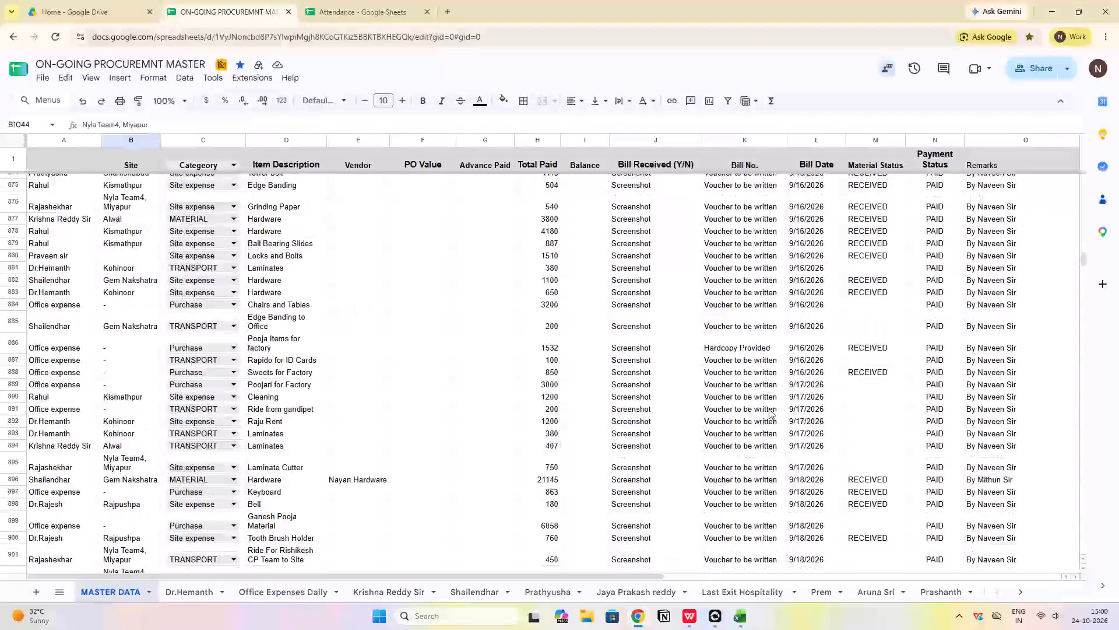
{"action": "scroll", "coordinate": [769, 409], "scroll_direction": "up", "scroll_amount": 20}
{"action": "scroll", "coordinate": [769, 409], "scroll_direction": "up", "scroll_amount": 2}
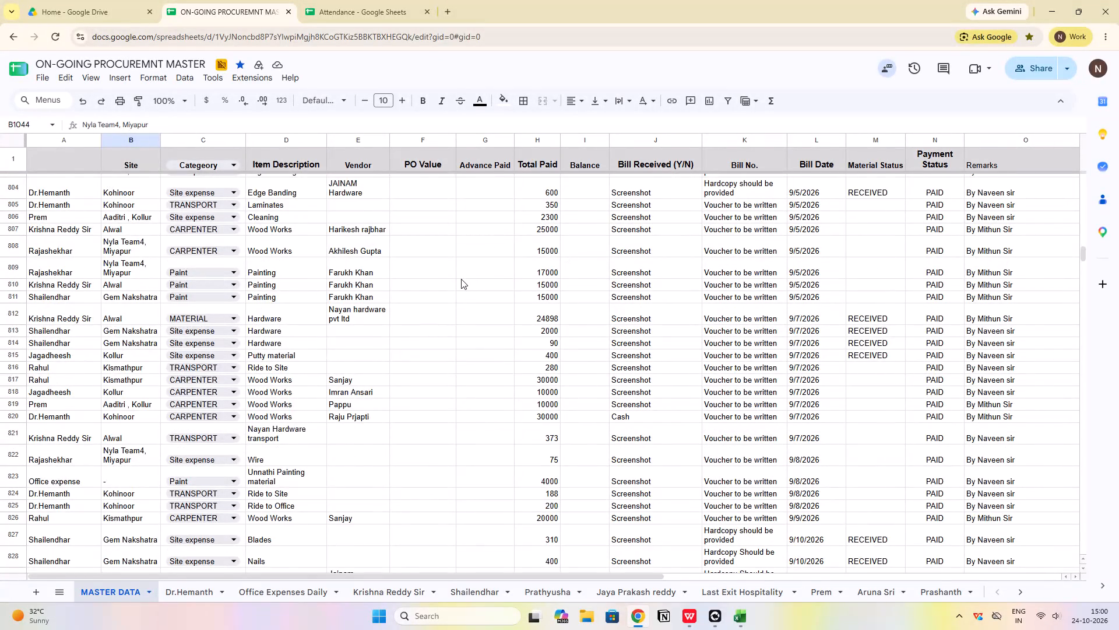
{"action": "left_click", "coordinate": [461, 279]}
{"action": "key", "text": "Up"}
{"action": "key", "text": "Up"}
{"action": "key", "text": "Up"}
{"action": "key", "text": "Up"}
{"action": "key", "text": "Up"}
{"action": "key", "text": "Up"}
{"action": "key", "text": "Up"}
{"action": "key", "text": "Up"}
{"action": "key", "text": "Up"}
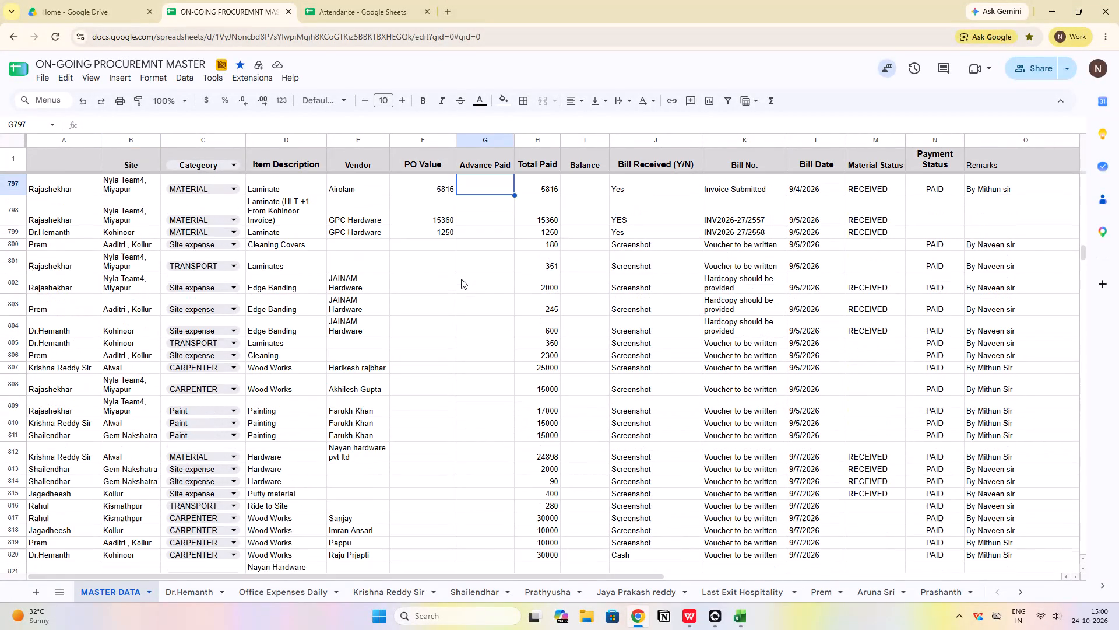
{"action": "key", "text": "Up"}
{"action": "key", "text": "Up"}
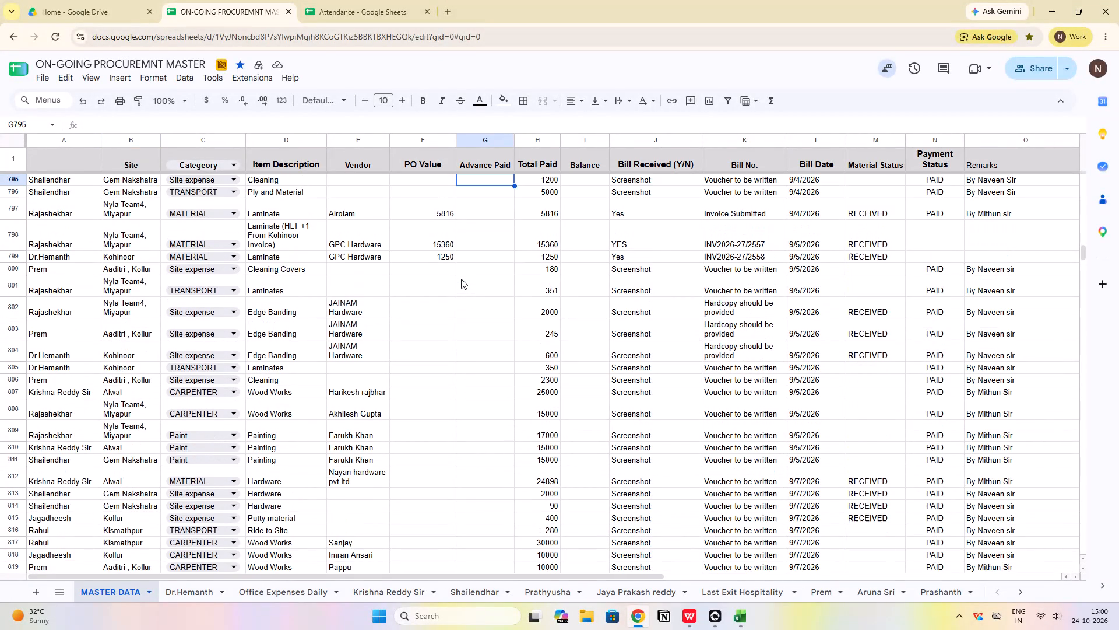
{"action": "key", "text": "Up"}
{"action": "key", "text": "Up"}
{"action": "key", "text": "Up"}
{"action": "key", "text": "Up"}
{"action": "key", "text": "Up"}
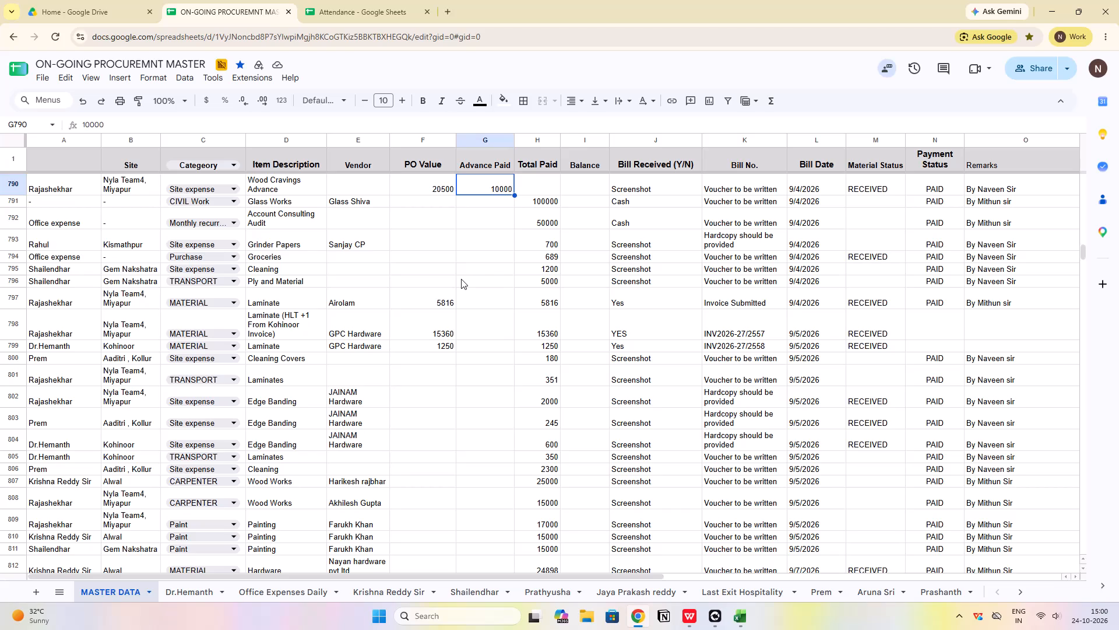
{"action": "key", "text": "Up"}
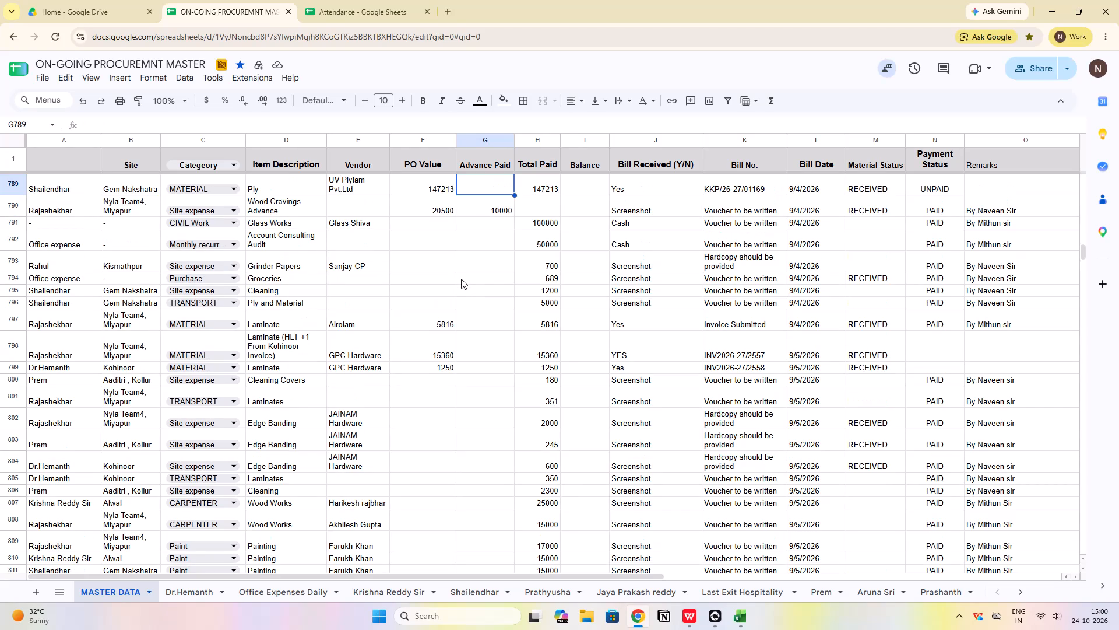
Enter 10000 as the Total Paid for Rajashekhar's Wood Cravings Advance entry in MASTER DATA.
{"action": "key", "text": "Down"}
{"action": "key", "text": "Right"}
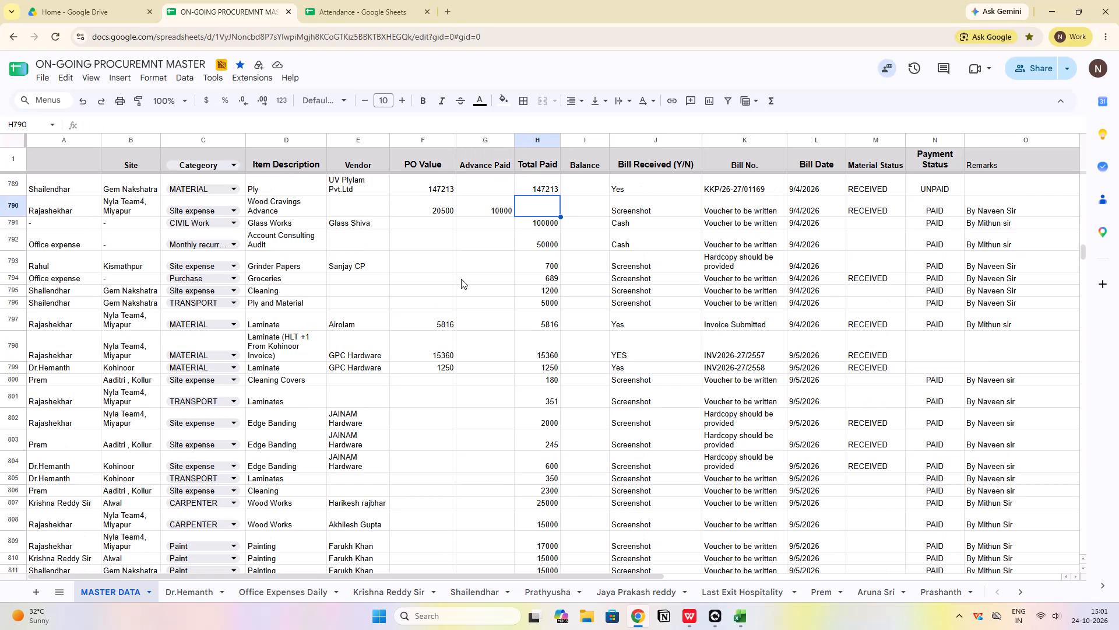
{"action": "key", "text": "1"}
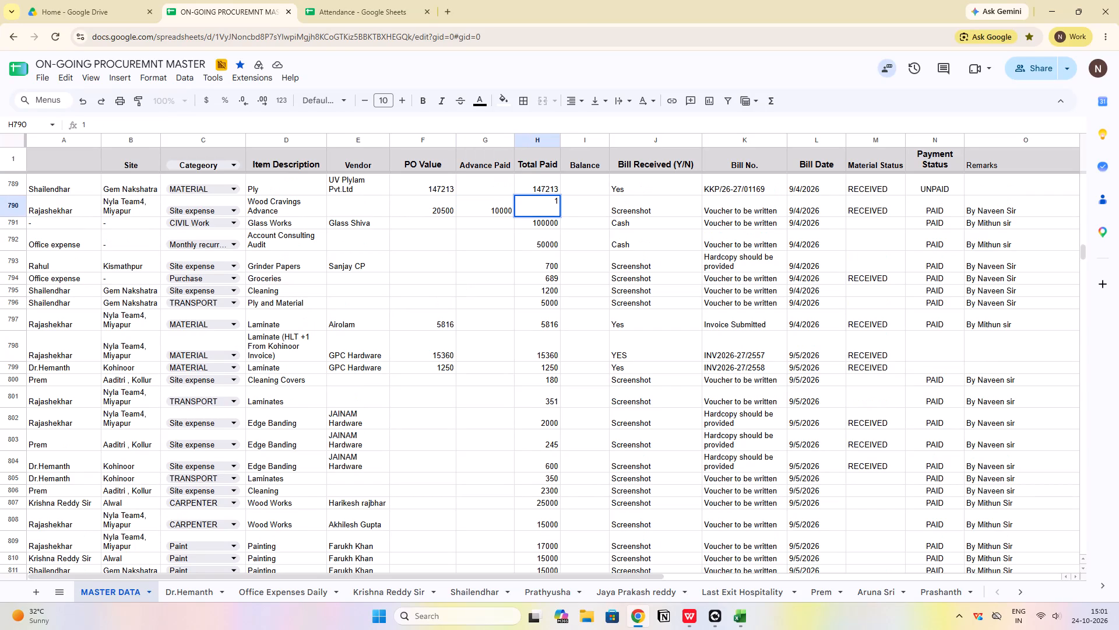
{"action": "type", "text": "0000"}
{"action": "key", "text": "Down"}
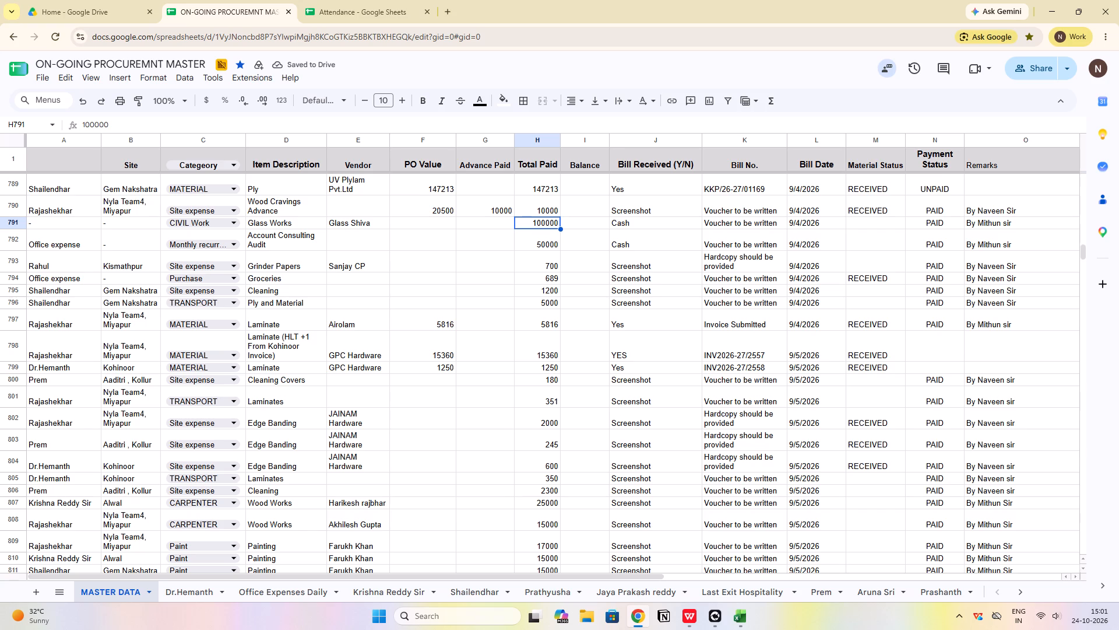
Check the Total Paid amounts of the following 9/4/2026 entries down to the Airolam laminate row.
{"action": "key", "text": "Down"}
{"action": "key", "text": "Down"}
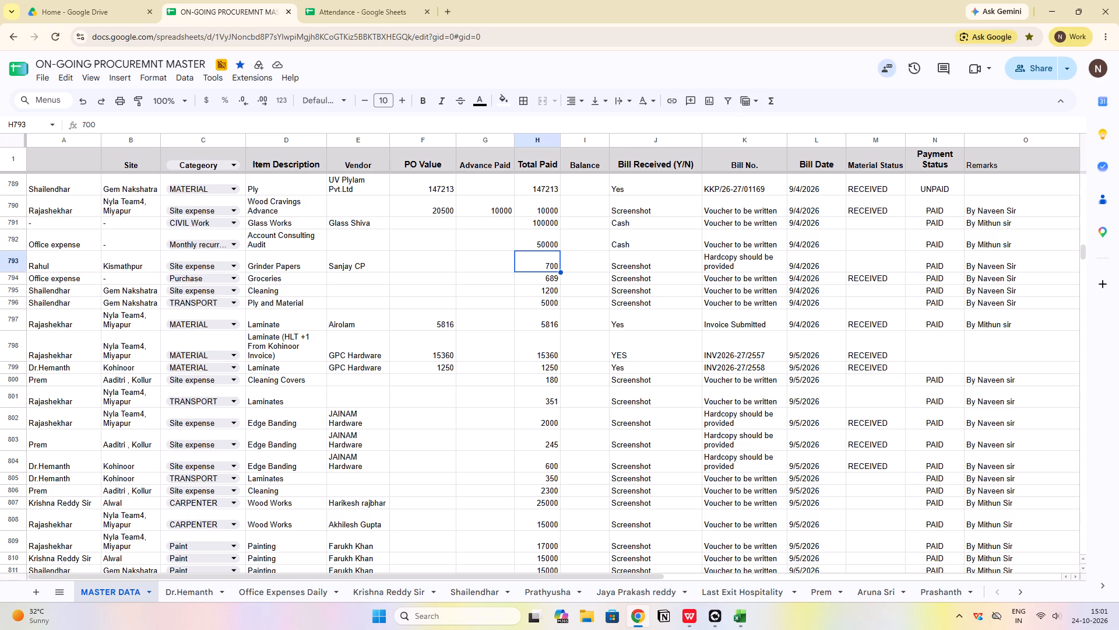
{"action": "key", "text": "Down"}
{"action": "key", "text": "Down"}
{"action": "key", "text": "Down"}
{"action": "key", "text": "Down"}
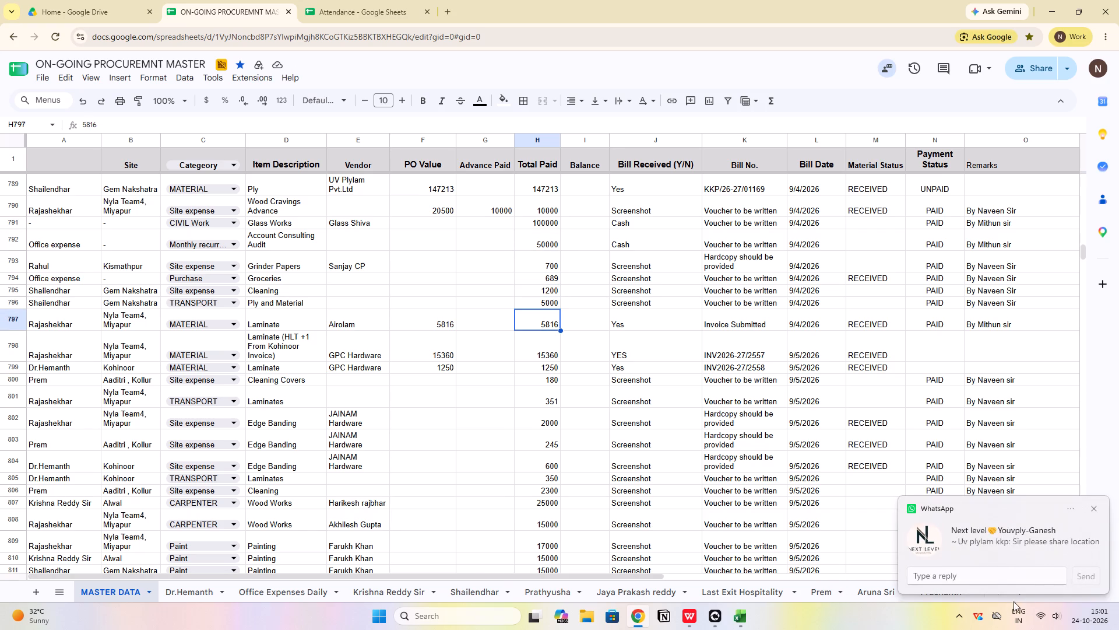
{"action": "left_click", "coordinate": [1098, 508]}
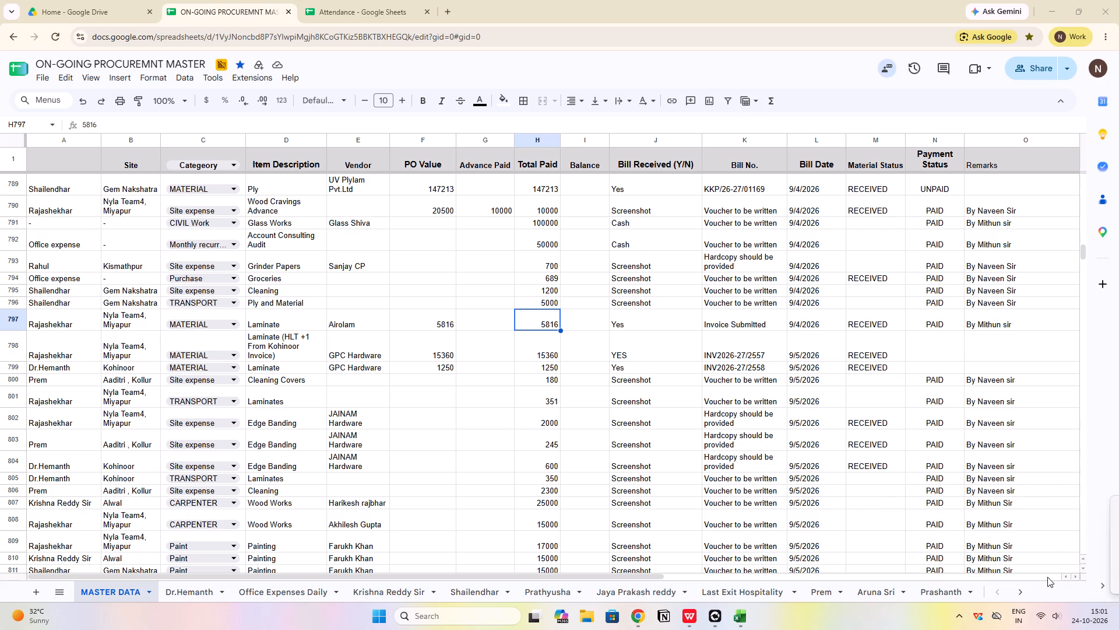
Open the Rajashekhar sheet and look through its expense entries from July to mid-October 2026.
{"action": "left_click", "coordinate": [1019, 593]}
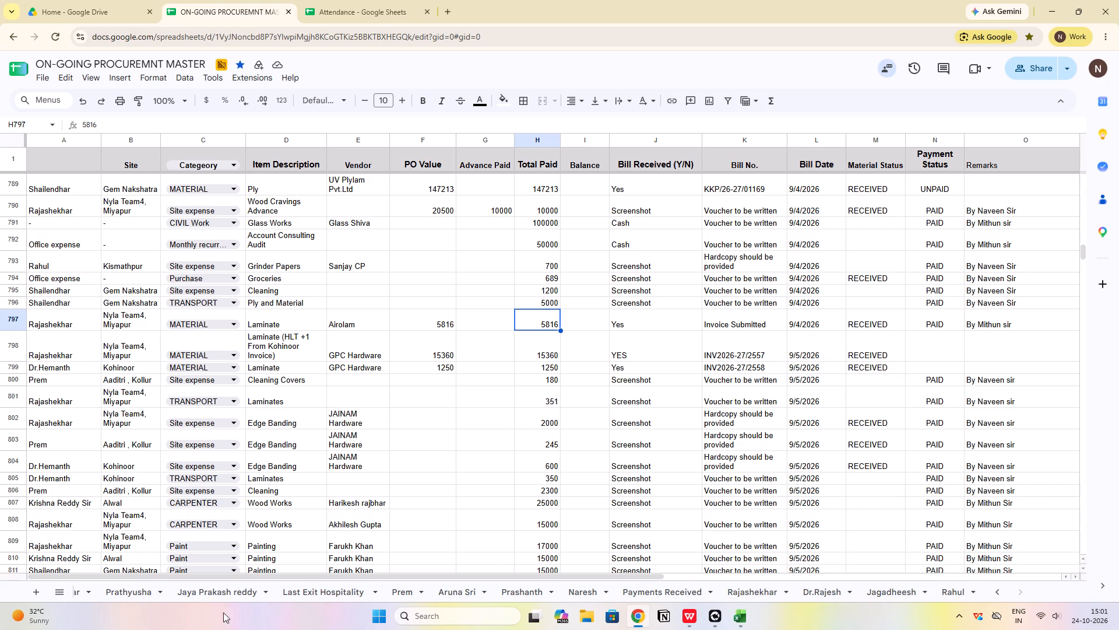
{"action": "left_click", "coordinate": [748, 587]}
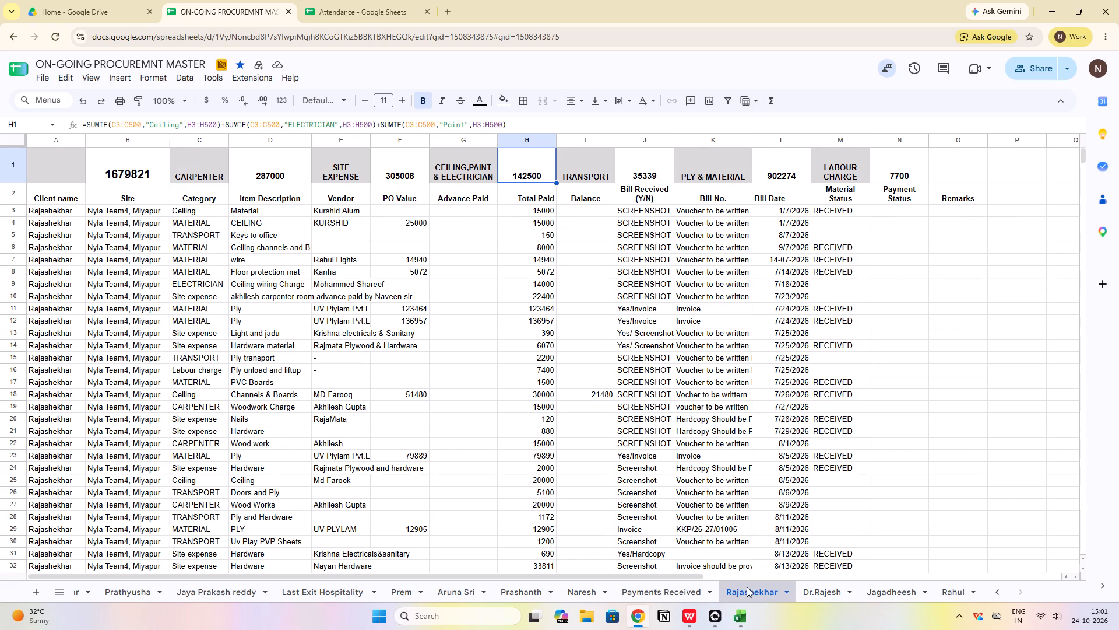
{"action": "scroll", "coordinate": [532, 320], "scroll_direction": "down", "scroll_amount": 7}
{"action": "scroll", "coordinate": [460, 363], "scroll_direction": "down", "scroll_amount": 5}
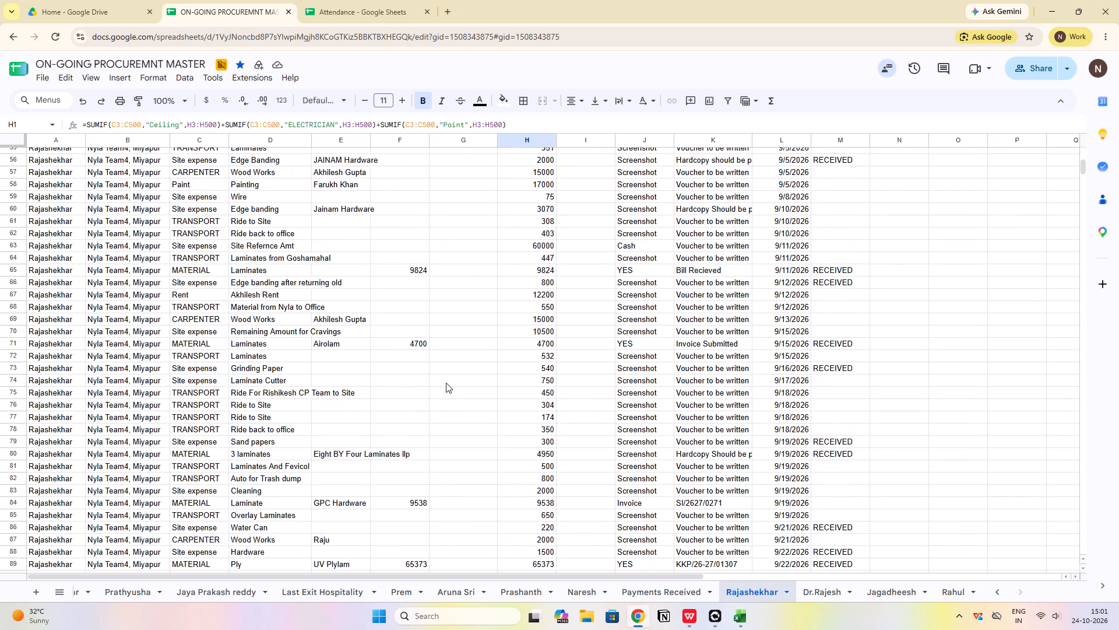
{"action": "scroll", "coordinate": [446, 383], "scroll_direction": "down", "scroll_amount": 18}
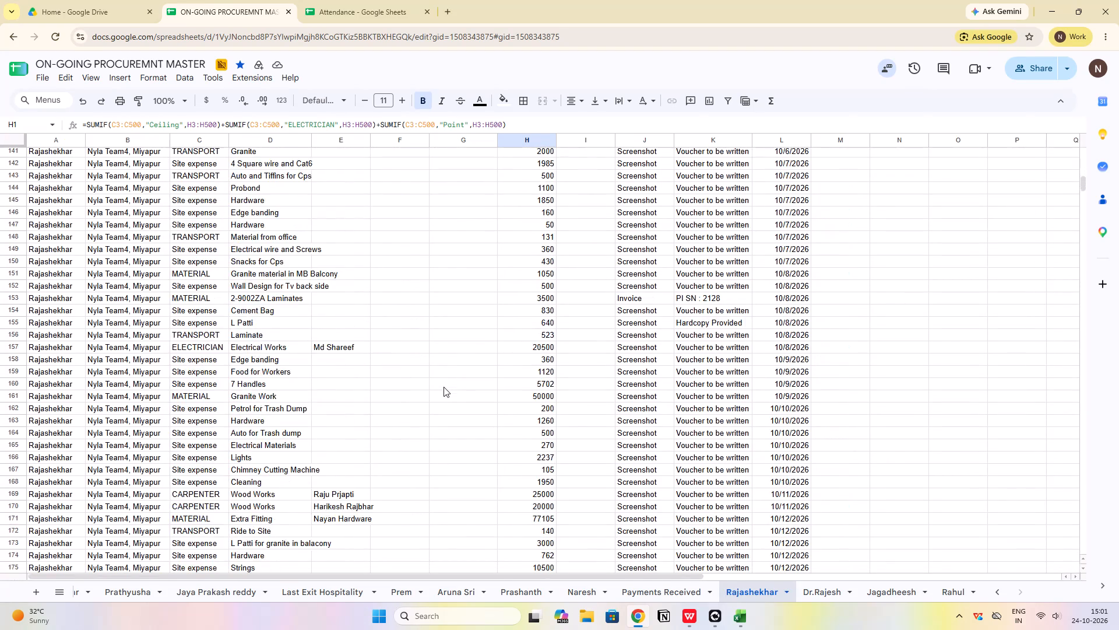
{"action": "scroll", "coordinate": [444, 387], "scroll_direction": "down", "scroll_amount": 9}
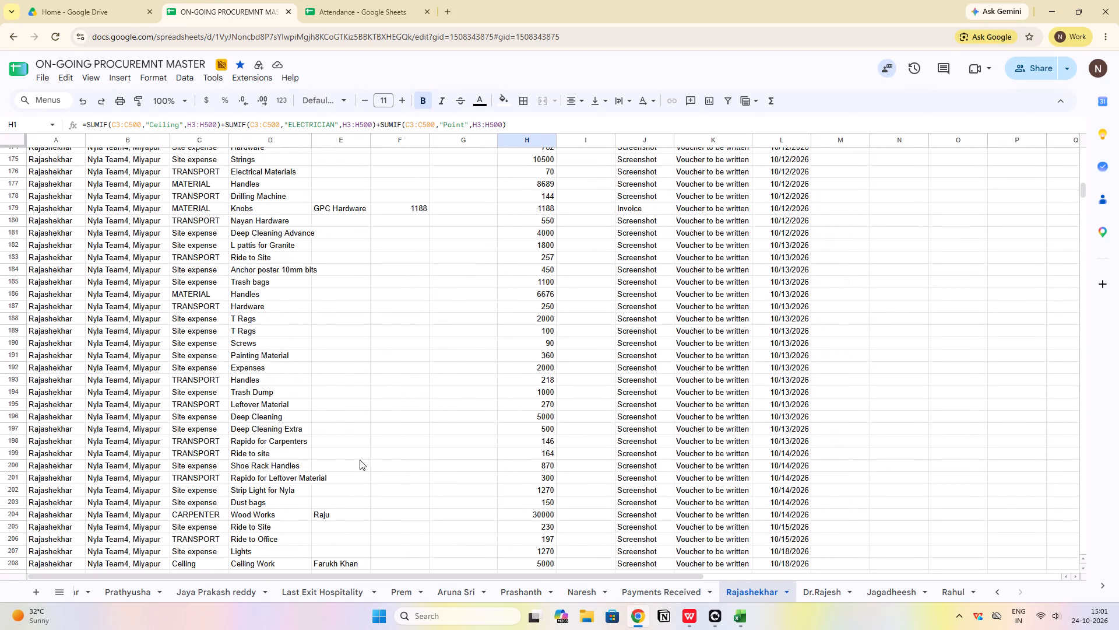
Examine the item descriptions on the unfiltered Rajashekhar sheet from the last Ceiling Clear entry back to the Cleaning payment of 10/10/2026.
{"action": "left_click", "coordinate": [421, 462]}
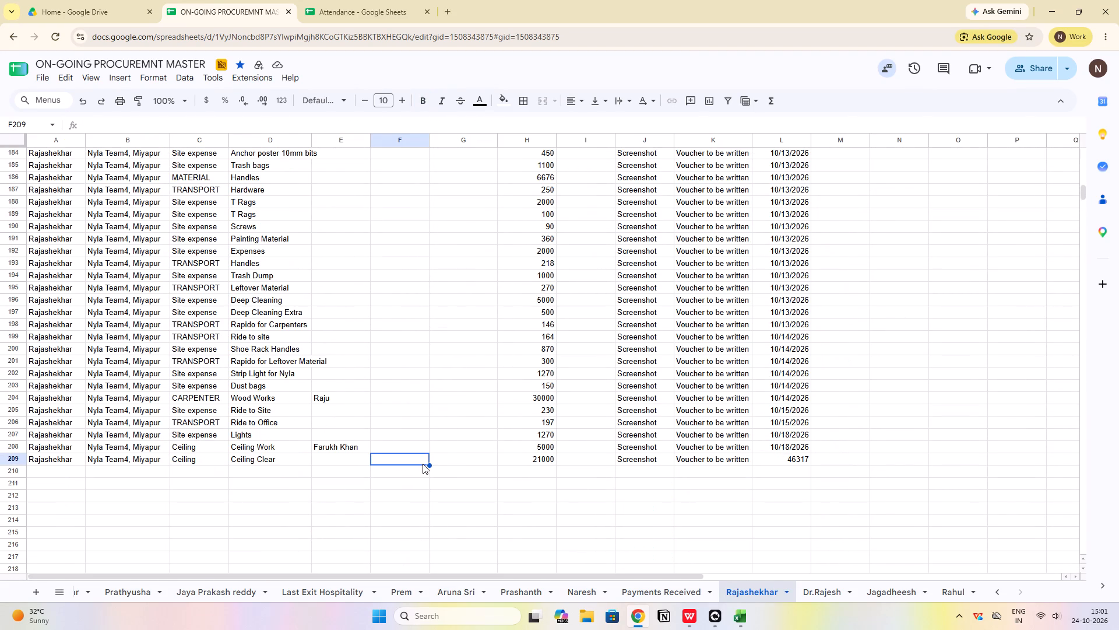
{"action": "key", "text": "Left"}
{"action": "key", "text": "Left"}
{"action": "key", "text": "Up"}
{"action": "key", "text": "Up"}
{"action": "key", "text": "Up"}
{"action": "key", "text": "Up"}
{"action": "key", "text": "Up"}
{"action": "key", "text": "Up"}
{"action": "key", "text": "Up"}
{"action": "key", "text": "Up"}
{"action": "key", "text": "Up"}
{"action": "key", "text": "Up"}
{"action": "key", "text": "Up"}
{"action": "key", "text": "Up"}
{"action": "key", "text": "Up"}
{"action": "key", "text": "Up"}
{"action": "key", "text": "Up"}
{"action": "key", "text": "Up"}
{"action": "key", "text": "Up"}
{"action": "key", "text": "Up"}
{"action": "key", "text": "Up"}
{"action": "key", "text": "Up"}
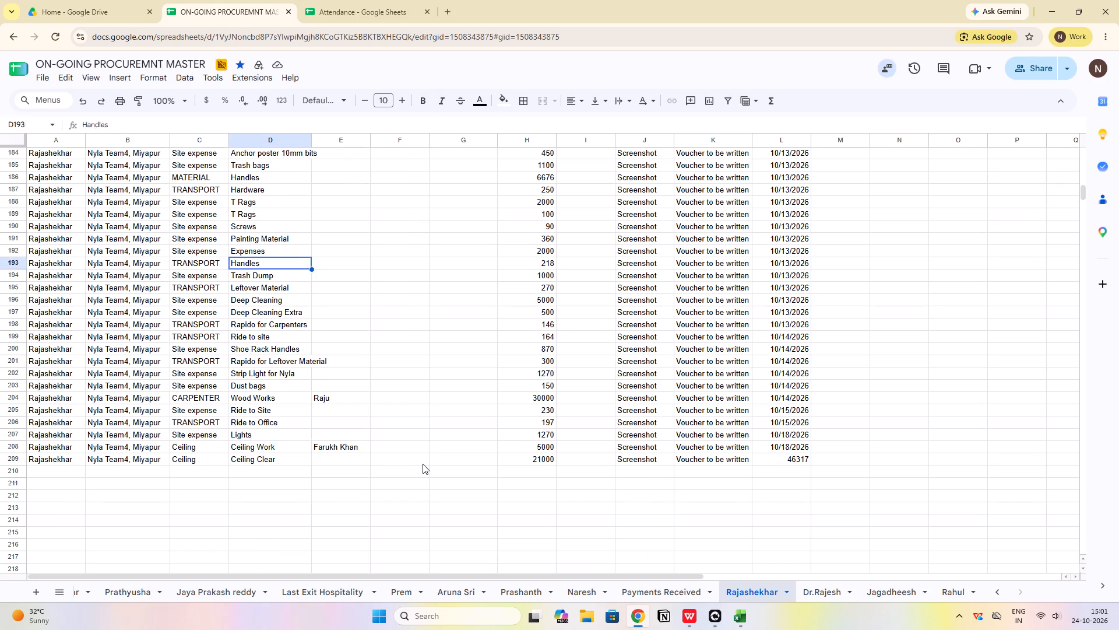
{"action": "key", "text": "Up"}
{"action": "key", "text": "Up"}
{"action": "key", "text": "Up"}
{"action": "key", "text": "Up"}
{"action": "key", "text": "Up"}
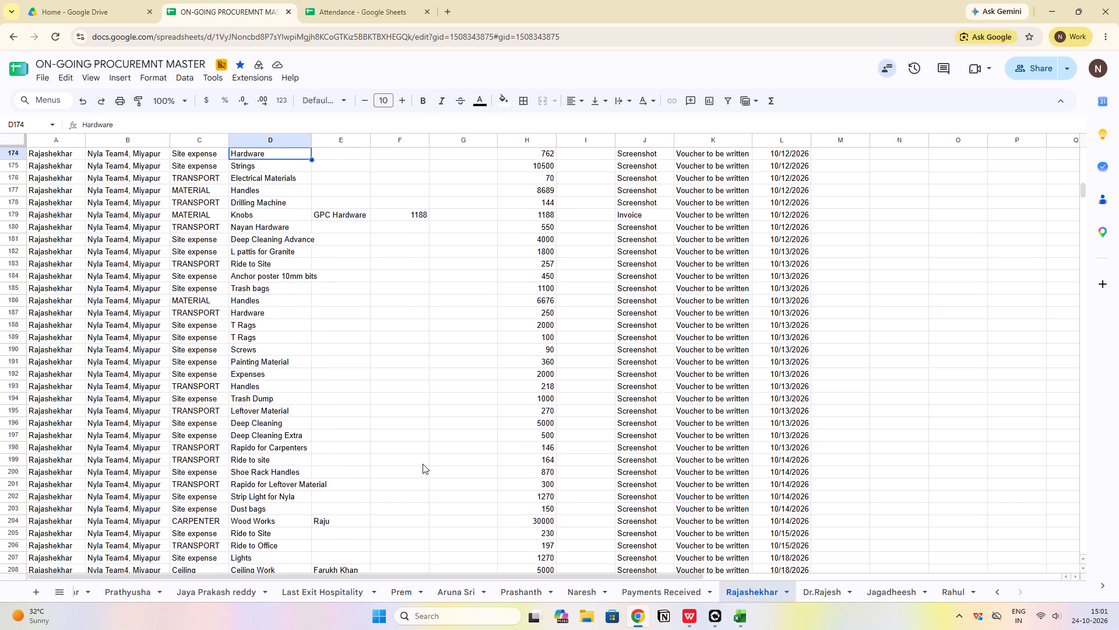
{"action": "key", "text": "Up"}
{"action": "key", "text": "Up"}
{"action": "key", "text": "Up"}
{"action": "key", "text": "Up"}
{"action": "key", "text": "Up"}
{"action": "key", "text": "Up"}
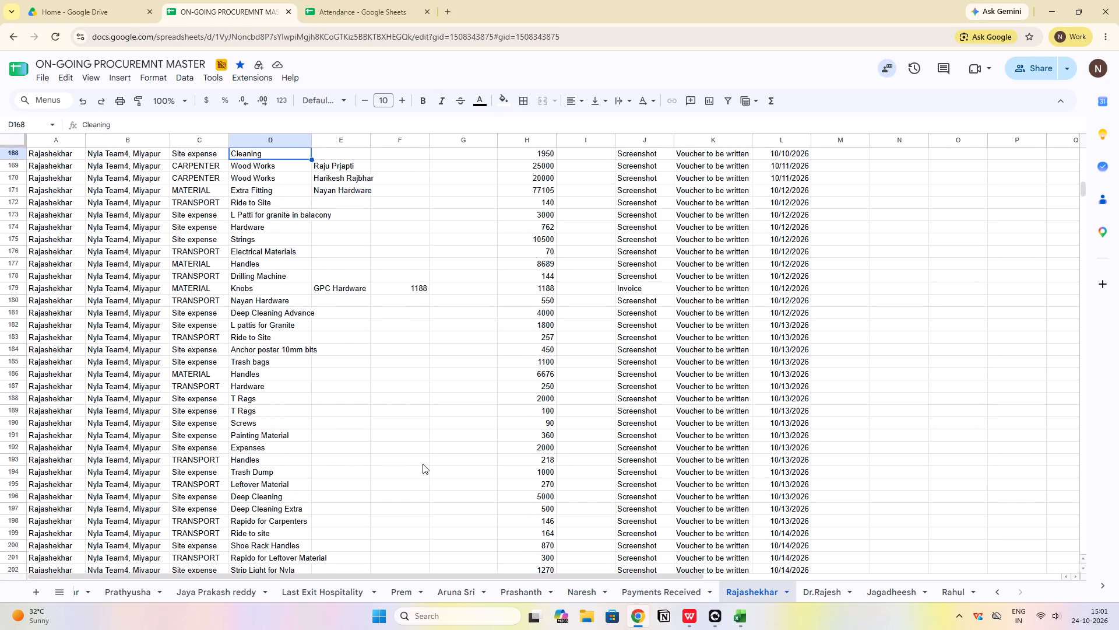
Continue back through the Rajashekhar item descriptions from the Chimney Cutting Machine entry to the Hardware payment of 10/7/2026.
{"action": "key", "text": "Up"}
{"action": "key", "text": "Up"}
{"action": "key", "text": "Up"}
{"action": "key", "text": "Up"}
{"action": "key", "text": "Up"}
{"action": "key", "text": "Up"}
{"action": "key", "text": "Up"}
{"action": "key", "text": "Up"}
{"action": "key", "text": "Up"}
{"action": "key", "text": "Up"}
{"action": "key", "text": "Up"}
{"action": "key", "text": "Up"}
{"action": "key", "text": "Up"}
{"action": "key", "text": "Up"}
{"action": "key", "text": "Up"}
{"action": "key", "text": "Up"}
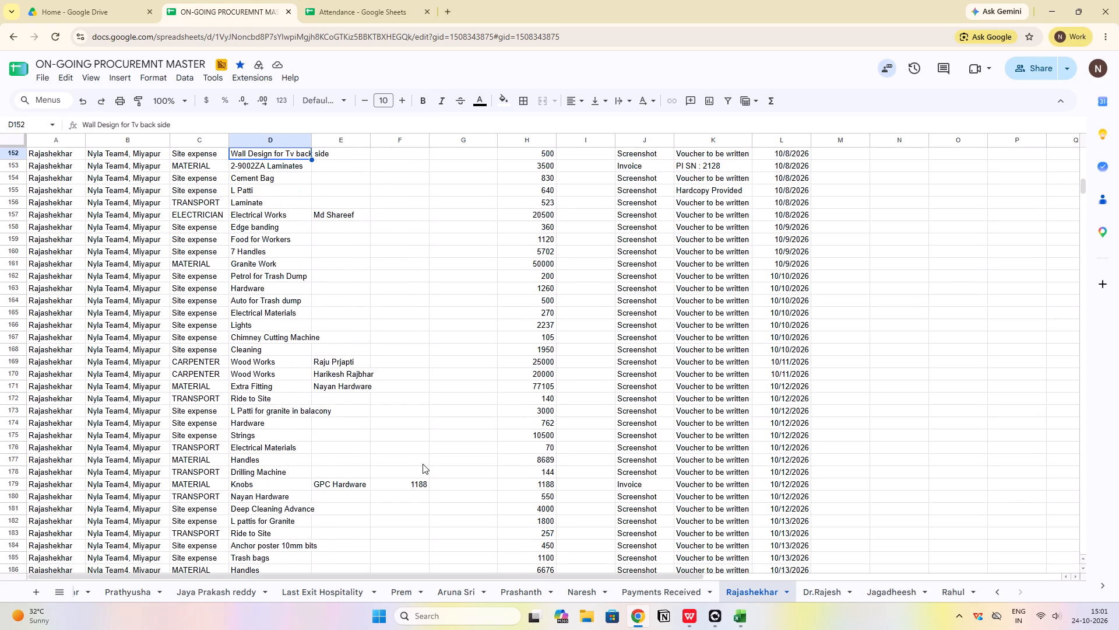
{"action": "key", "text": "Up"}
{"action": "key", "text": "Up"}
{"action": "key", "text": "Up"}
{"action": "key", "text": "Up"}
{"action": "key", "text": "Up"}
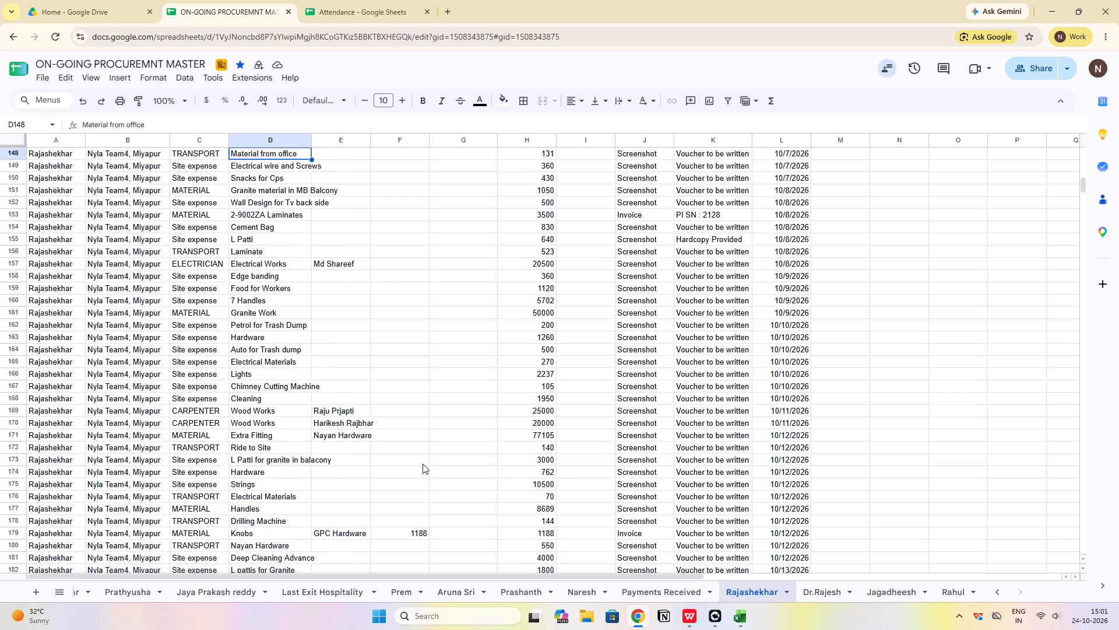
{"action": "key", "text": "Up"}
{"action": "key", "text": "Up"}
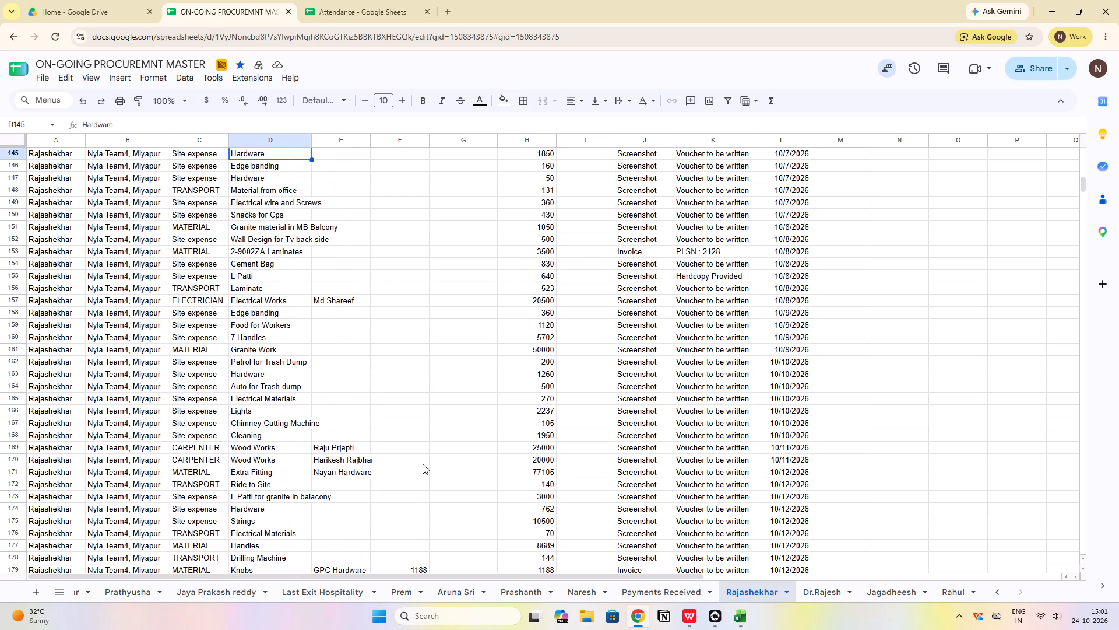
Recheck the Rajashekhar entries between the Edge binding payment of 10/6/2026 and the Hardware payments of 10/7/2026.
{"action": "key", "text": "Up"}
{"action": "key", "text": "Up"}
{"action": "key", "text": "Up"}
{"action": "scroll", "coordinate": [423, 464], "scroll_direction": "down", "scroll_amount": 1}
{"action": "key", "text": "Up"}
{"action": "key", "text": "Down"}
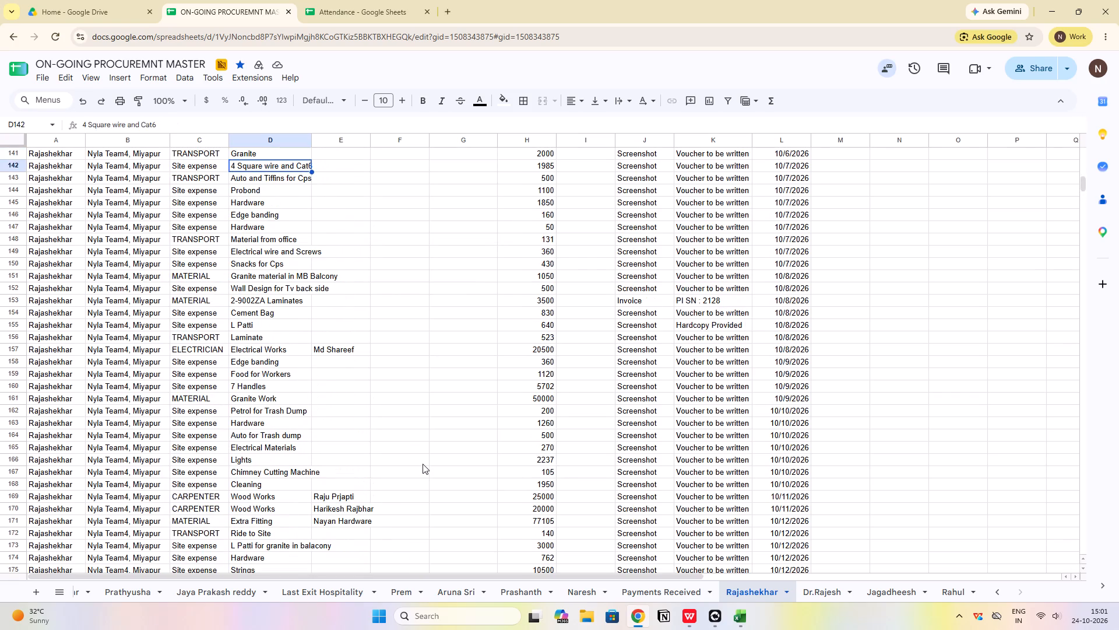
{"action": "key", "text": "Up"}
{"action": "key", "text": "Up"}
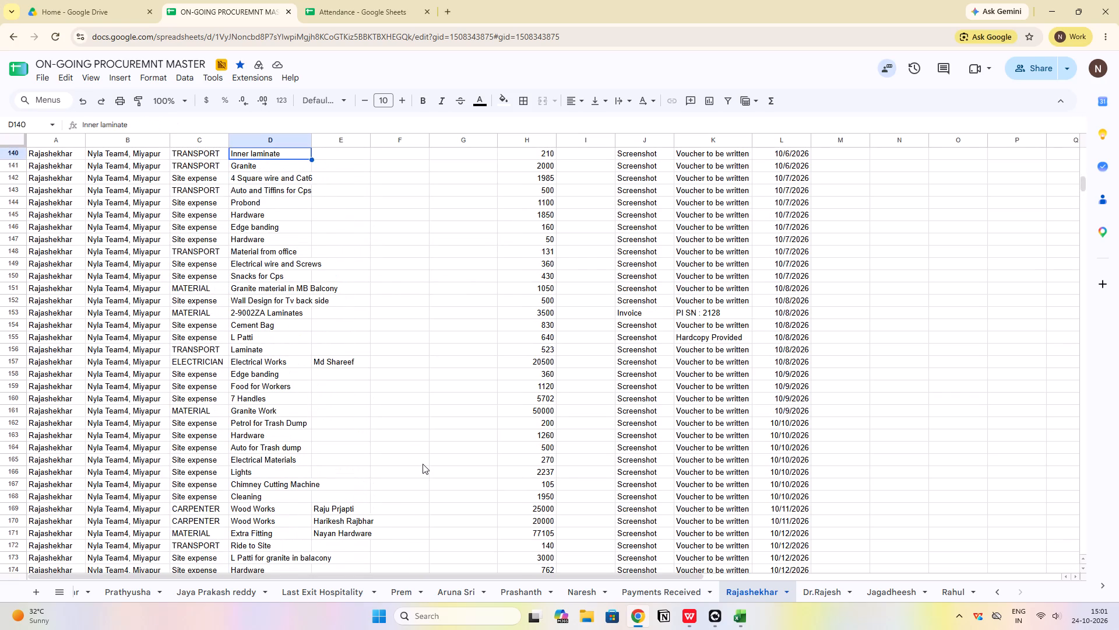
{"action": "key", "text": "Up"}
{"action": "key", "text": "Down"}
{"action": "key", "text": "Down"}
{"action": "key", "text": "Down"}
{"action": "key", "text": "Down"}
{"action": "key", "text": "Down"}
{"action": "key", "text": "Down"}
{"action": "key", "text": "Down"}
{"action": "key", "text": "Down"}
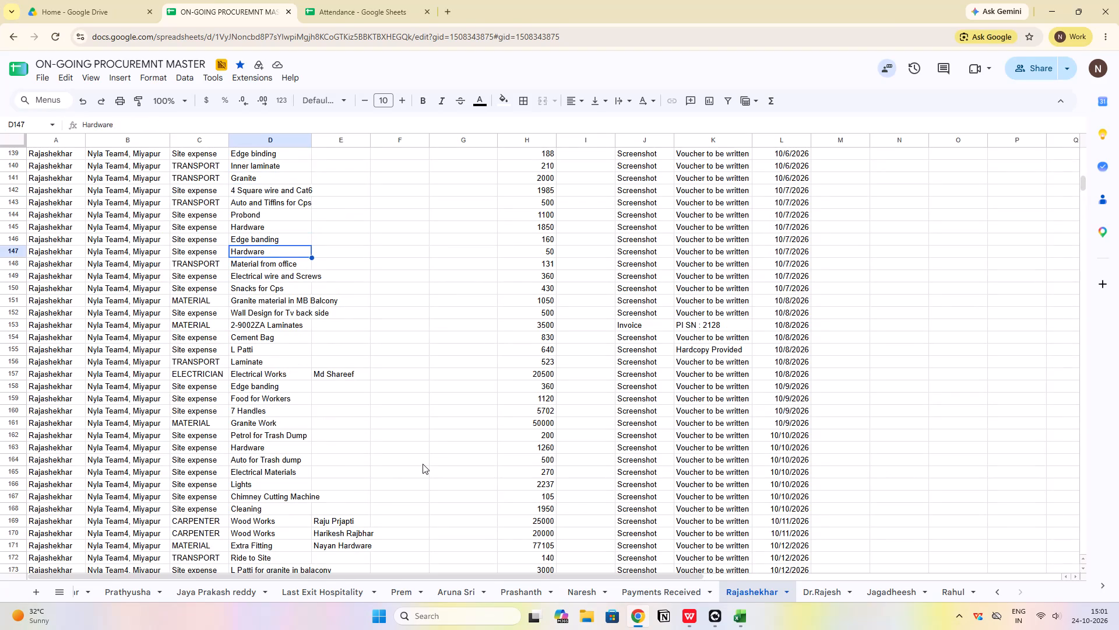
{"action": "key", "text": "Up"}
{"action": "key", "text": "Up"}
{"action": "key", "text": "Up"}
{"action": "key", "text": "Up"}
{"action": "key", "text": "Up"}
{"action": "key", "text": "Up"}
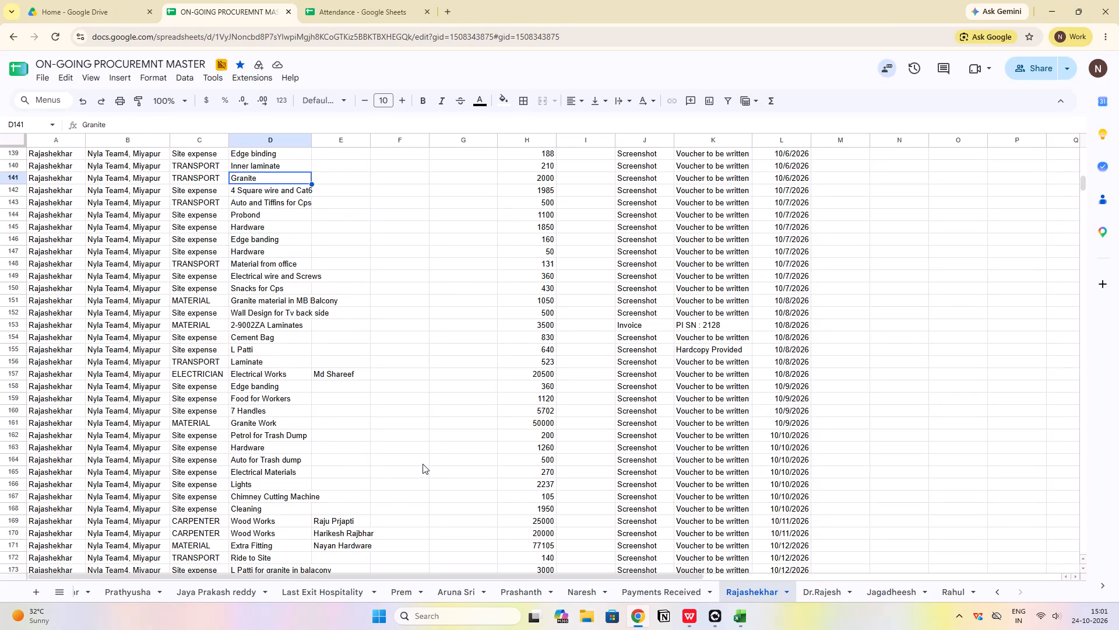
Examine the Rajashekhar item descriptions from the Granite transport entry of 10/6/2026 back to the Ride to Site payment of 10/3/2026.
{"action": "key", "text": "Up"}
{"action": "key", "text": "Up"}
{"action": "key", "text": "Up"}
{"action": "key", "text": "Up"}
{"action": "key", "text": "Up"}
{"action": "key", "text": "Up"}
{"action": "key", "text": "Up"}
{"action": "key", "text": "Up"}
{"action": "key", "text": "Up"}
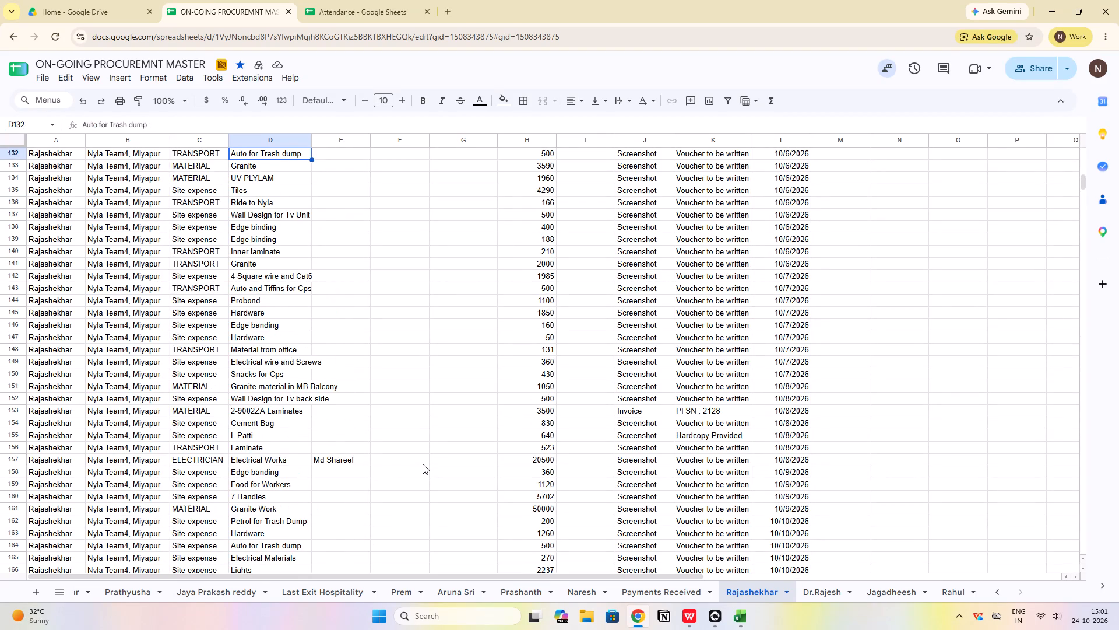
{"action": "key", "text": "Up"}
{"action": "key", "text": "Up"}
{"action": "key", "text": "Up"}
{"action": "key", "text": "Up"}
{"action": "key", "text": "Up"}
{"action": "key", "text": "Up"}
{"action": "key", "text": "Up"}
{"action": "key", "text": "Up"}
{"action": "key", "text": "Up"}
{"action": "key", "text": "Up"}
{"action": "key", "text": "Up"}
{"action": "key", "text": "Up"}
{"action": "key", "text": "Up"}
{"action": "key", "text": "Up"}
{"action": "key", "text": "Up"}
{"action": "key", "text": "Up"}
{"action": "key", "text": "Up"}
{"action": "key", "text": "Up"}
{"action": "key", "text": "Up"}
{"action": "key", "text": "Up"}
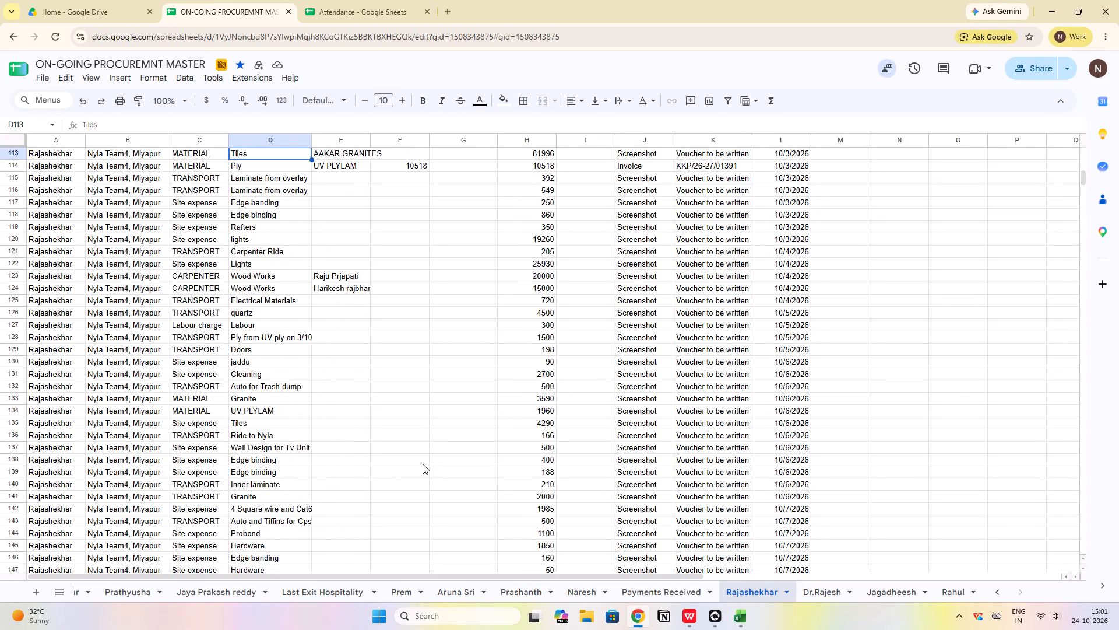
{"action": "key", "text": "Down"}
{"action": "key", "text": "Down"}
{"action": "key", "text": "Up"}
{"action": "key", "text": "Up"}
{"action": "key", "text": "Up"}
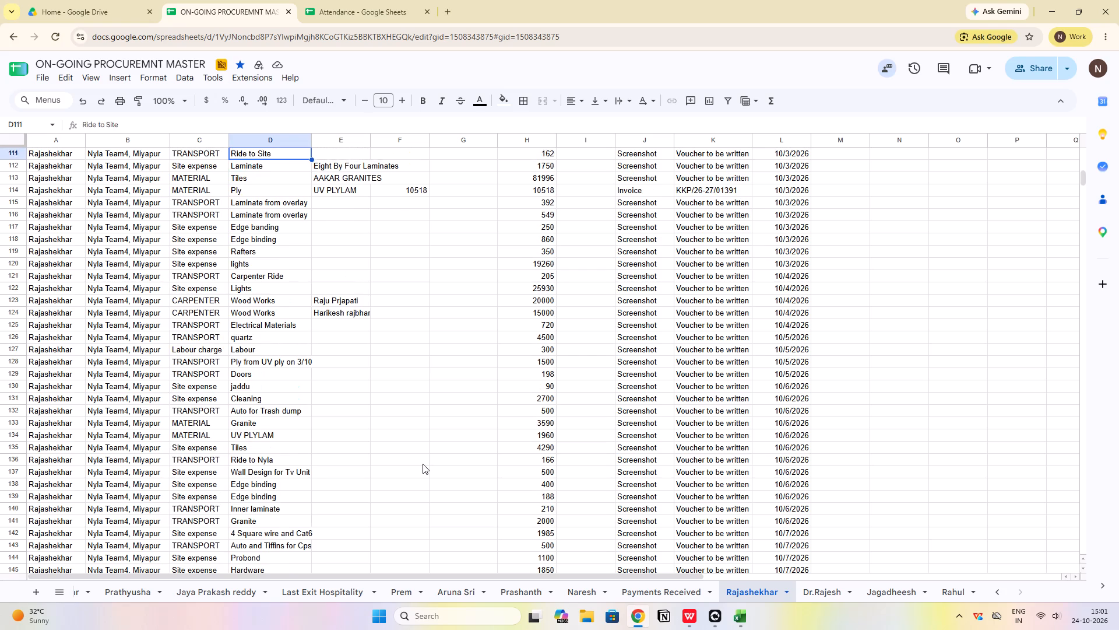
Continue back through the Rajashekhar item descriptions from the early October rides to the UV Plylam Ply payment of 9/22/2026.
{"action": "key", "text": "Up"}
{"action": "key", "text": "Up"}
{"action": "key", "text": "Up"}
{"action": "key", "text": "Up"}
{"action": "key", "text": "Up"}
{"action": "key", "text": "Up"}
{"action": "key", "text": "Up"}
{"action": "key", "text": "Up"}
{"action": "key", "text": "Up"}
{"action": "key", "text": "Up"}
{"action": "key", "text": "Up"}
{"action": "key", "text": "Up"}
{"action": "key", "text": "Up"}
{"action": "key", "text": "Up"}
{"action": "key", "text": "Up"}
{"action": "key", "text": "Up"}
{"action": "key", "text": "Up"}
{"action": "key", "text": "Up"}
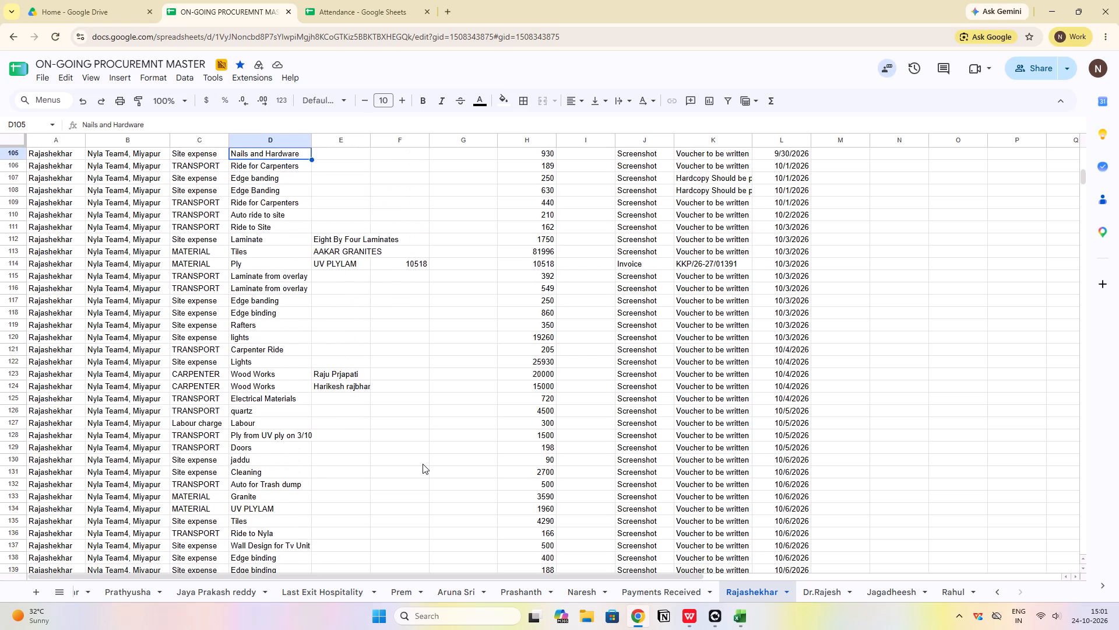
{"action": "key", "text": "Up"}
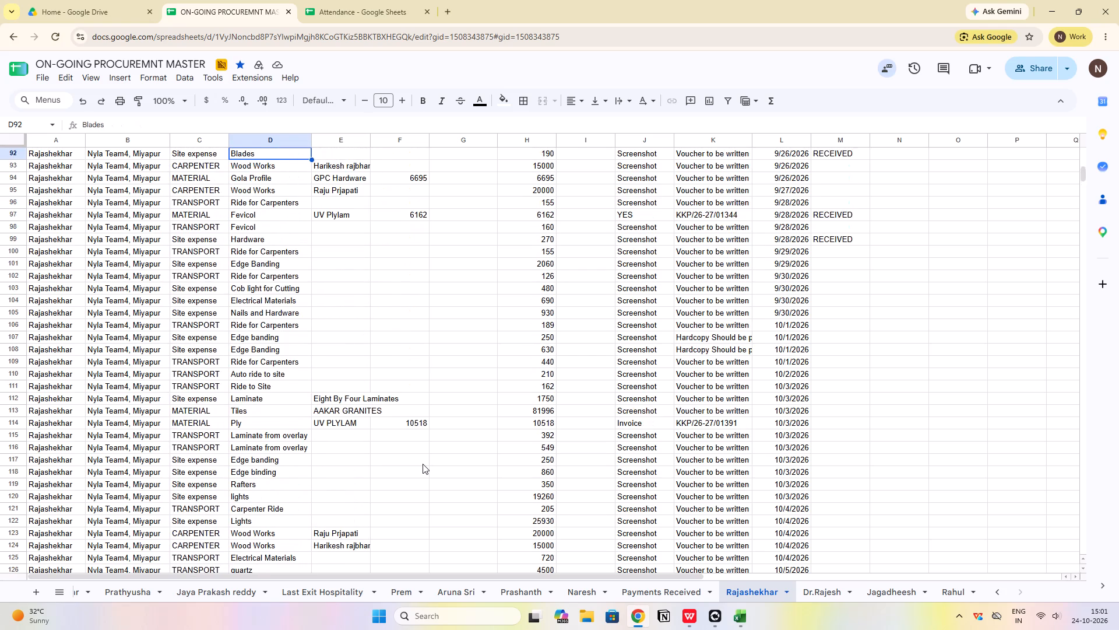
{"action": "key", "text": "Up"}
{"action": "key", "text": "Up"}
{"action": "key", "text": "Up"}
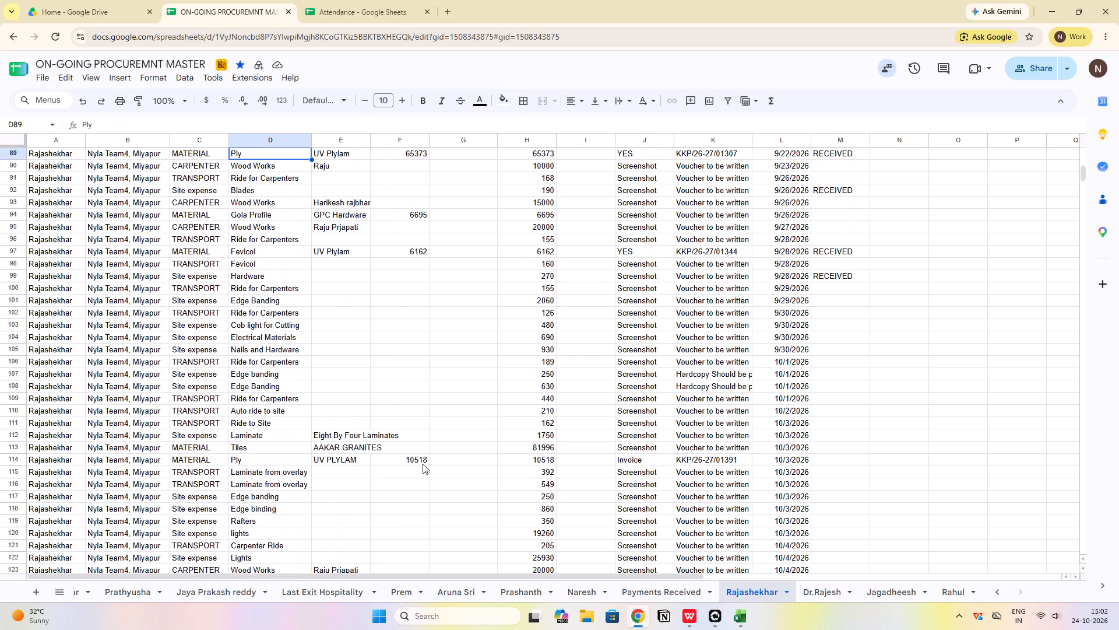
Examine the mid-September Rajashekhar entries back to the Remaining Amount for Cravings payment of 9/15/2026.
{"action": "key", "text": "Up"}
{"action": "key", "text": "Up"}
{"action": "key", "text": "Up"}
{"action": "key", "text": "Up"}
{"action": "key", "text": "Up"}
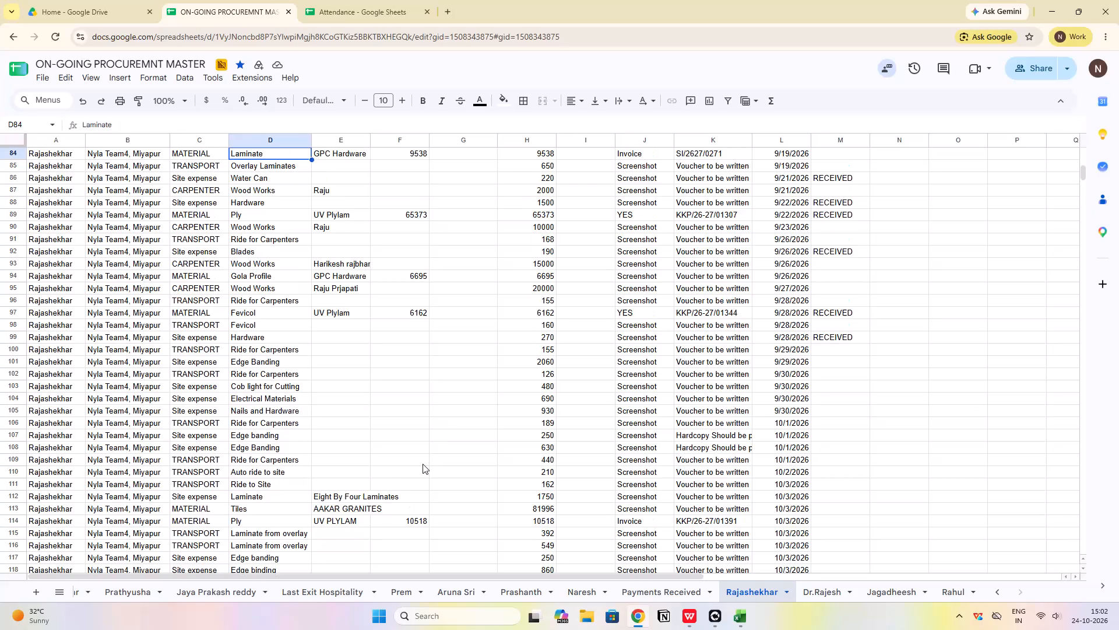
{"action": "key", "text": "Up"}
{"action": "key", "text": "Up"}
{"action": "key", "text": "Up"}
{"action": "key", "text": "Up"}
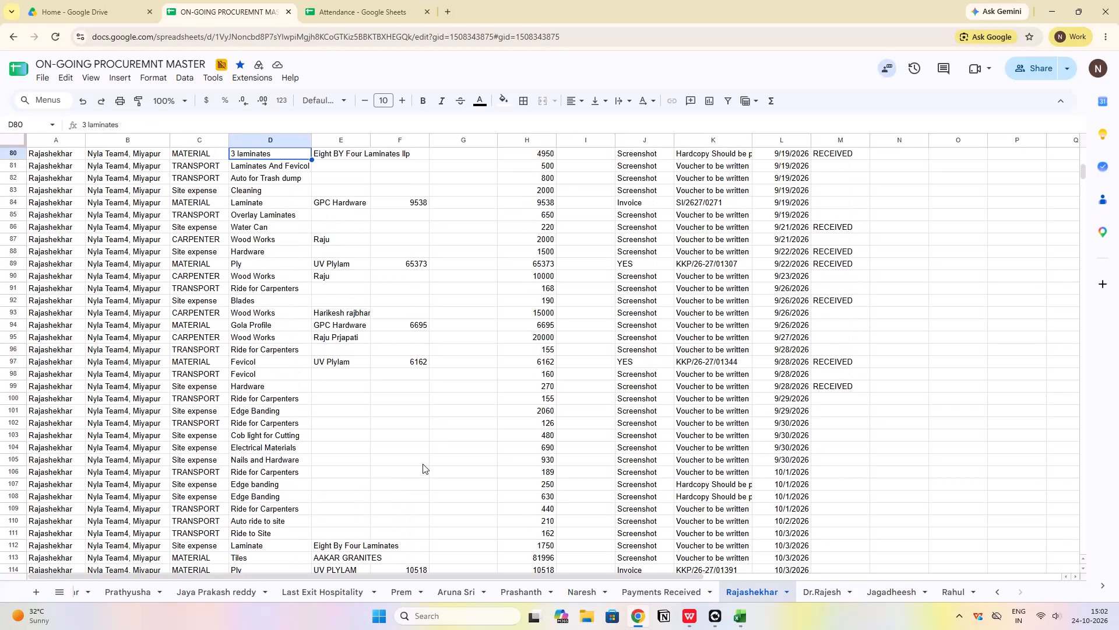
{"action": "key", "text": "Up"}
{"action": "key", "text": "Up"}
{"action": "key", "text": "Up"}
{"action": "key", "text": "Up"}
{"action": "key", "text": "Up"}
{"action": "key", "text": "Up"}
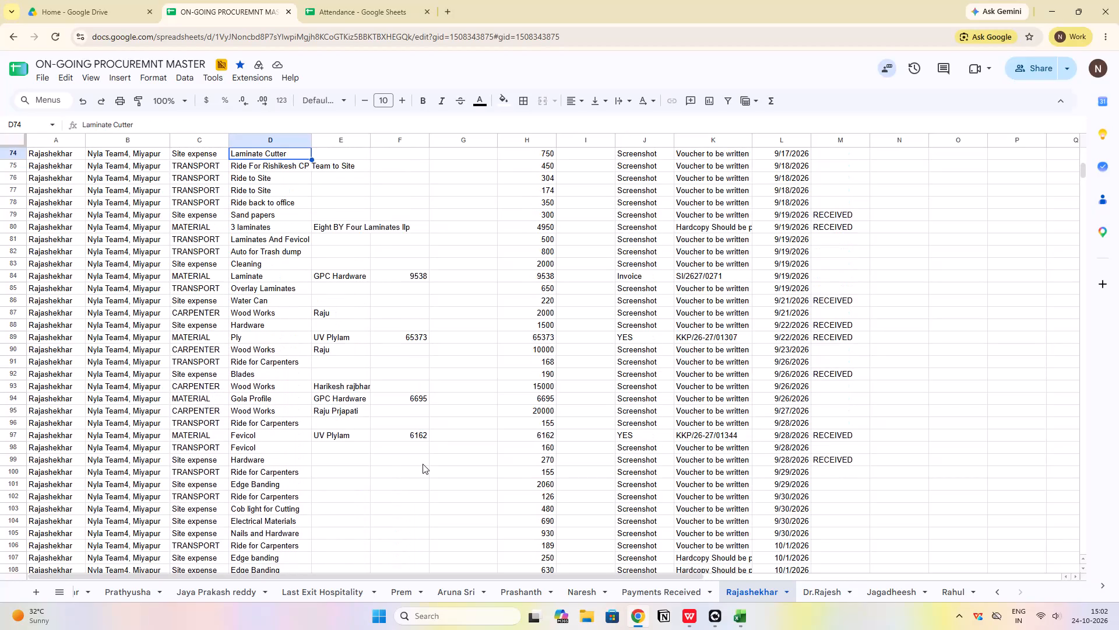
{"action": "key", "text": "Up"}
{"action": "key", "text": "Up"}
{"action": "key", "text": "Up"}
{"action": "key", "text": "Up"}
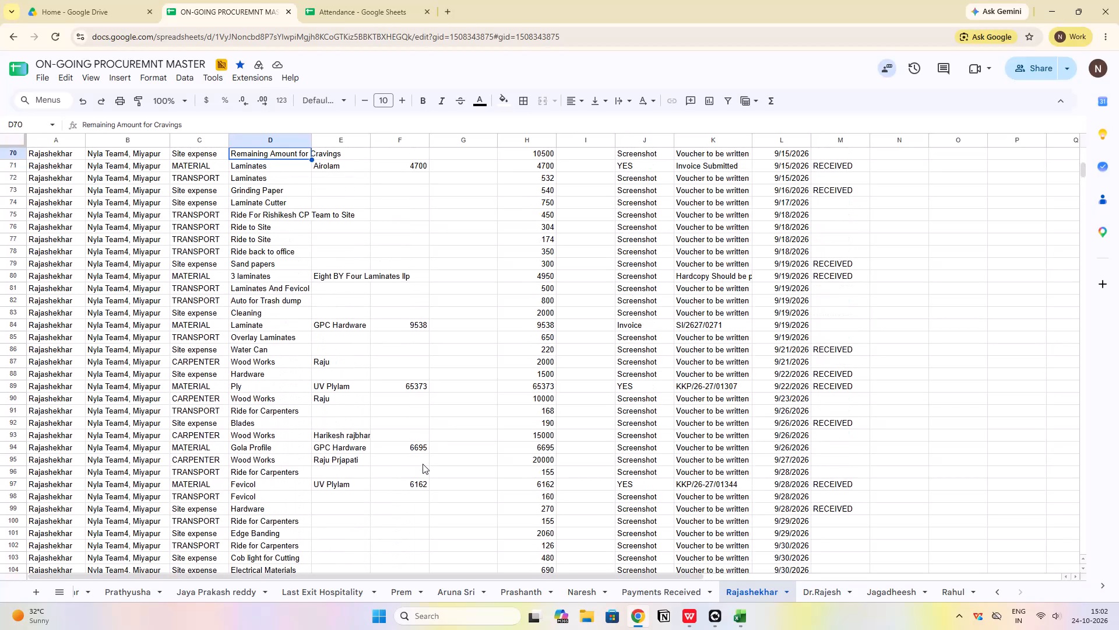
{"action": "key", "text": "Up"}
{"action": "key", "text": "Down"}
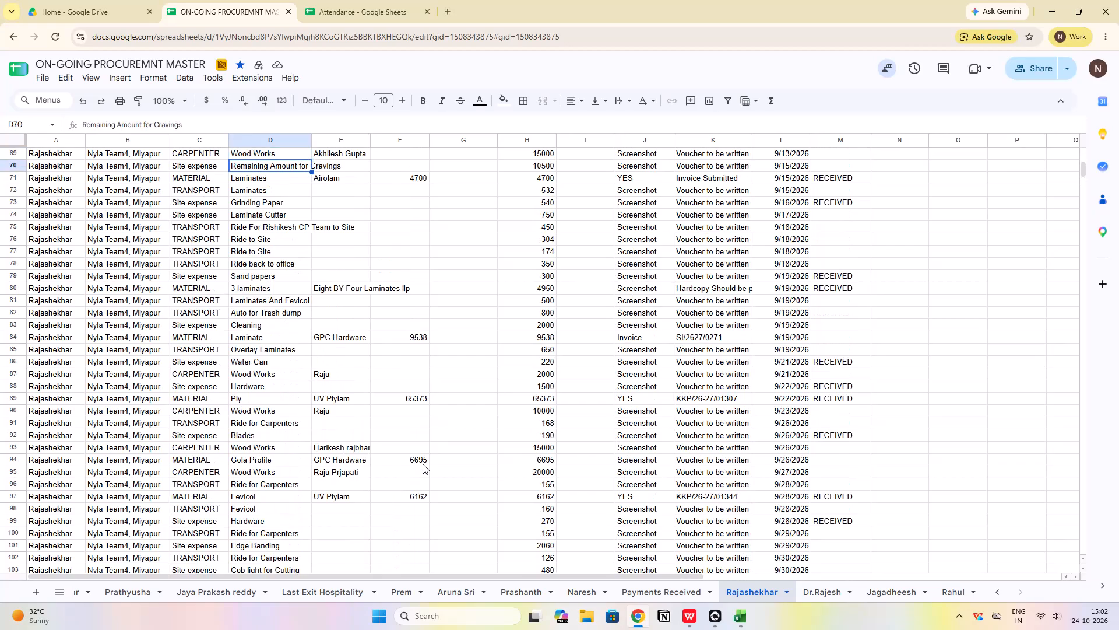
Examine the column F amounts on the Rajashekhar sheet from the Cravings payment of 9/15/2026 back to the Airolam Laminate entry of 9/4/2026.
{"action": "key", "text": "Right"}
{"action": "key", "text": "Right"}
{"action": "key", "text": "Up"}
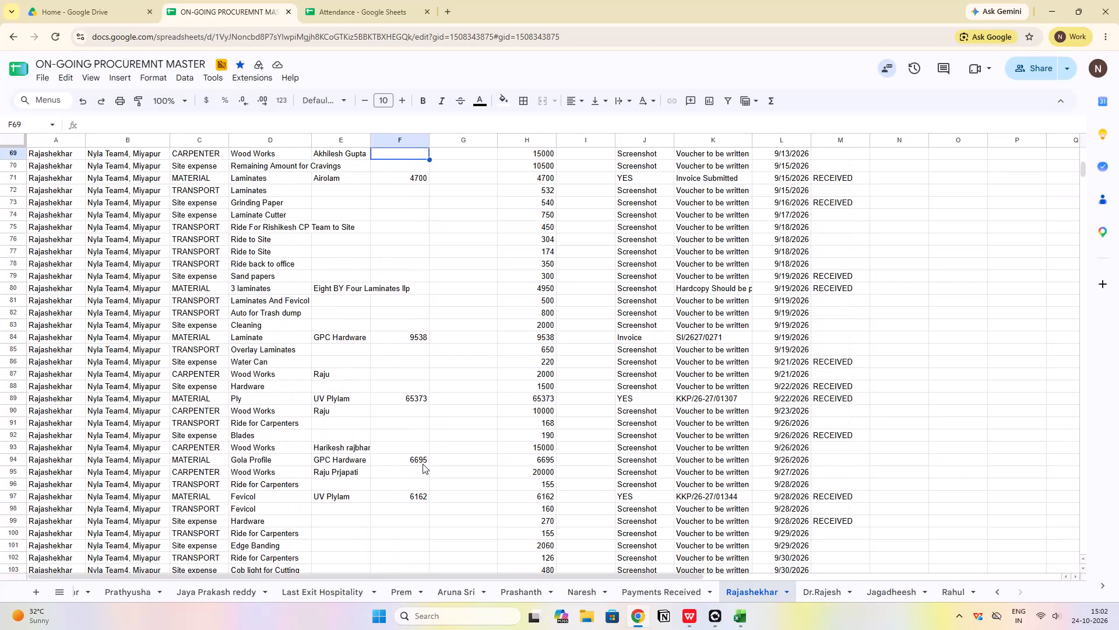
{"action": "key", "text": "Up"}
{"action": "key", "text": "Up"}
{"action": "key", "text": "Up"}
{"action": "key", "text": "Up"}
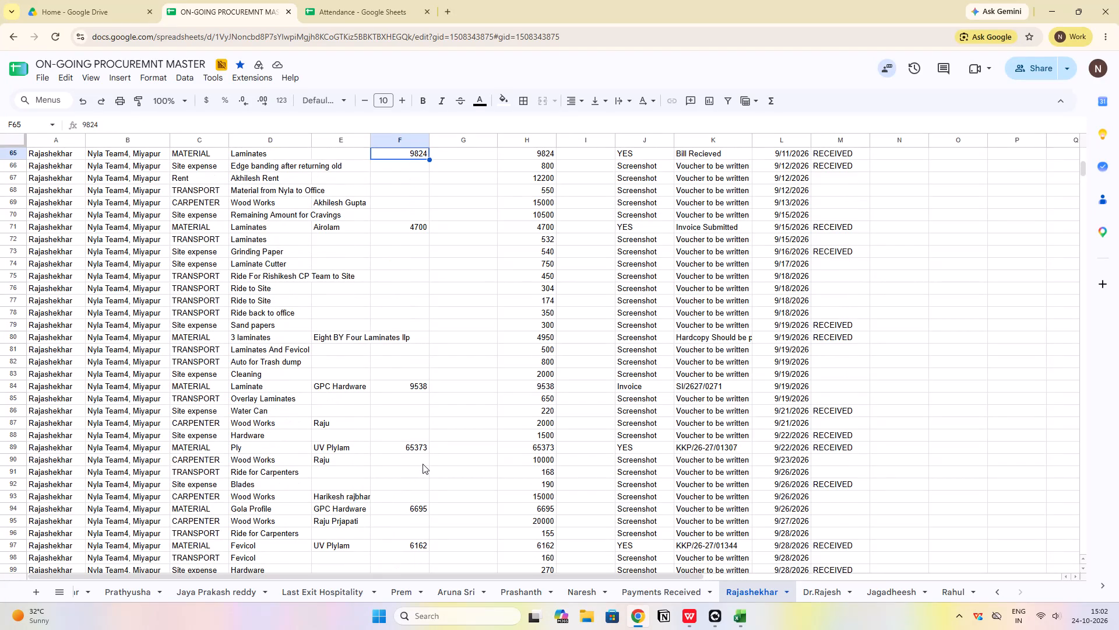
{"action": "key", "text": "Up"}
{"action": "key", "text": "Up"}
{"action": "key", "text": "Up"}
{"action": "key", "text": "Up"}
{"action": "key", "text": "Up"}
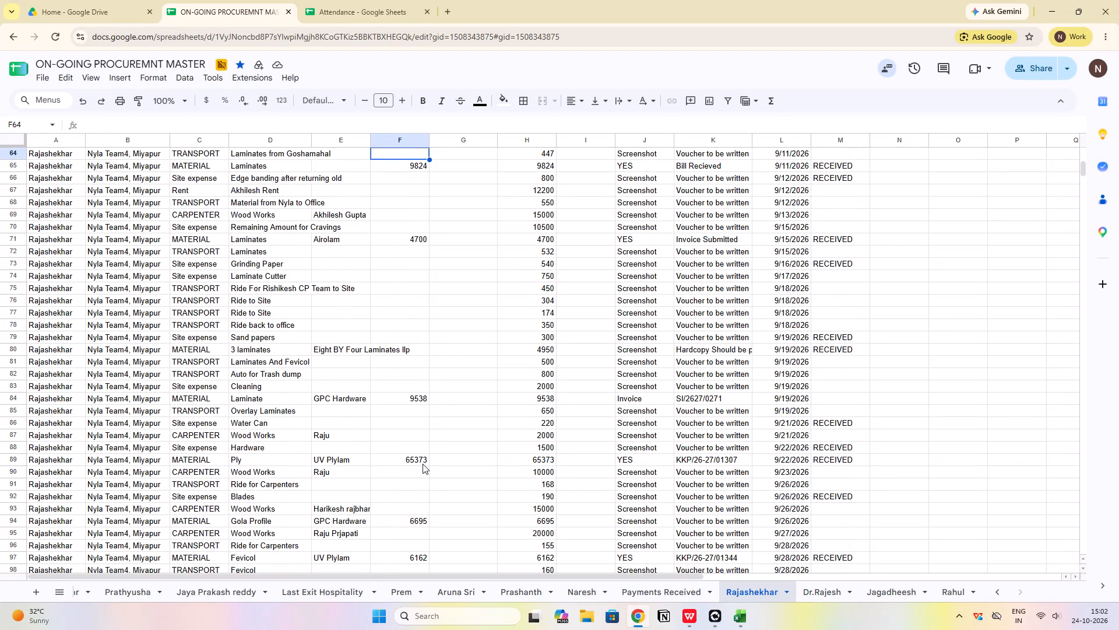
{"action": "key", "text": "Up"}
{"action": "key", "text": "Up"}
{"action": "key", "text": "Up"}
{"action": "key", "text": "Up"}
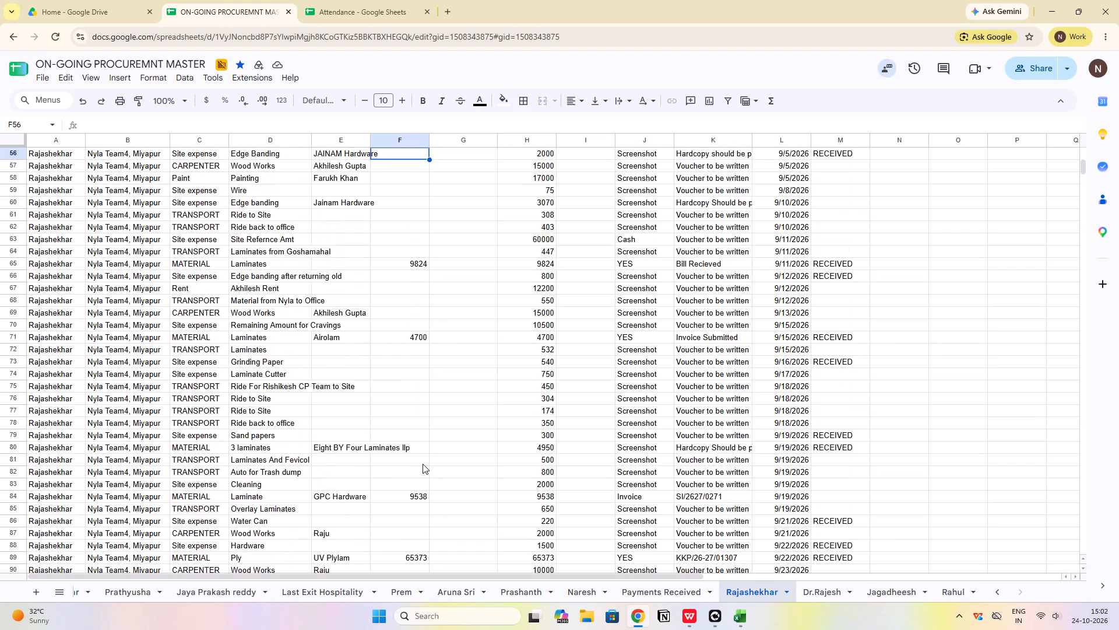
{"action": "key", "text": "Up"}
{"action": "key", "text": "Up"}
{"action": "key", "text": "Up"}
{"action": "key", "text": "Up"}
{"action": "key", "text": "Up"}
{"action": "key", "text": "Up"}
{"action": "key", "text": "Up"}
{"action": "key", "text": "Up"}
{"action": "key", "text": "Up"}
{"action": "key", "text": "Up"}
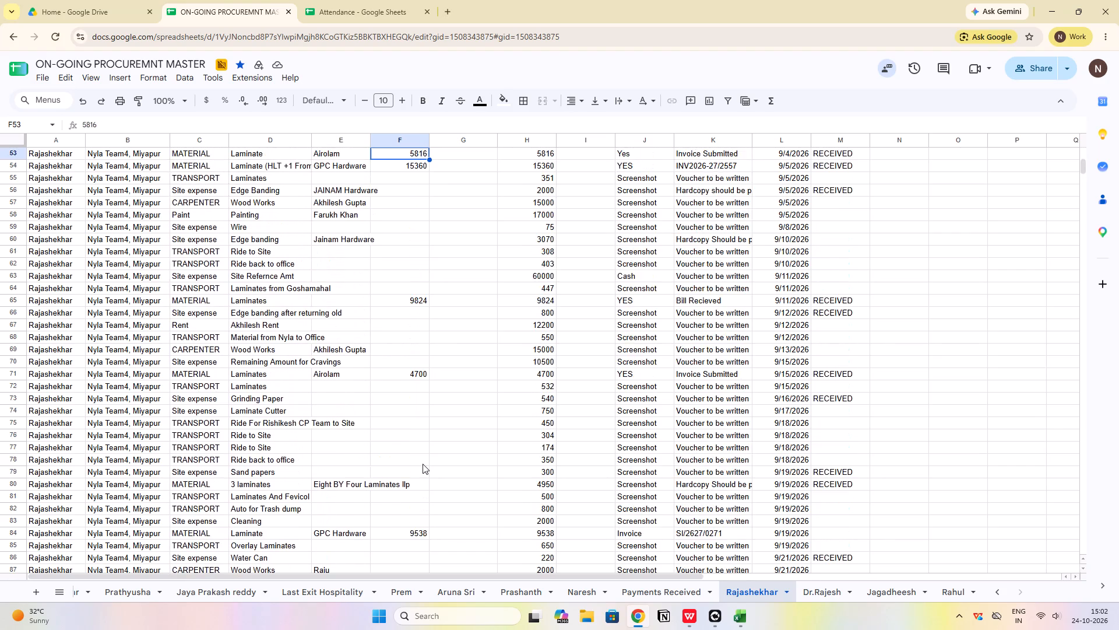
Continue back through the column F amounts from the Wood Cravings Advance of 9/4/2026 to the carpenter's Wood work payment of 8/1/2026.
{"action": "key", "text": "Up"}
{"action": "key", "text": "Up"}
{"action": "key", "text": "Up"}
{"action": "key", "text": "Up"}
{"action": "key", "text": "Up"}
{"action": "key", "text": "Up"}
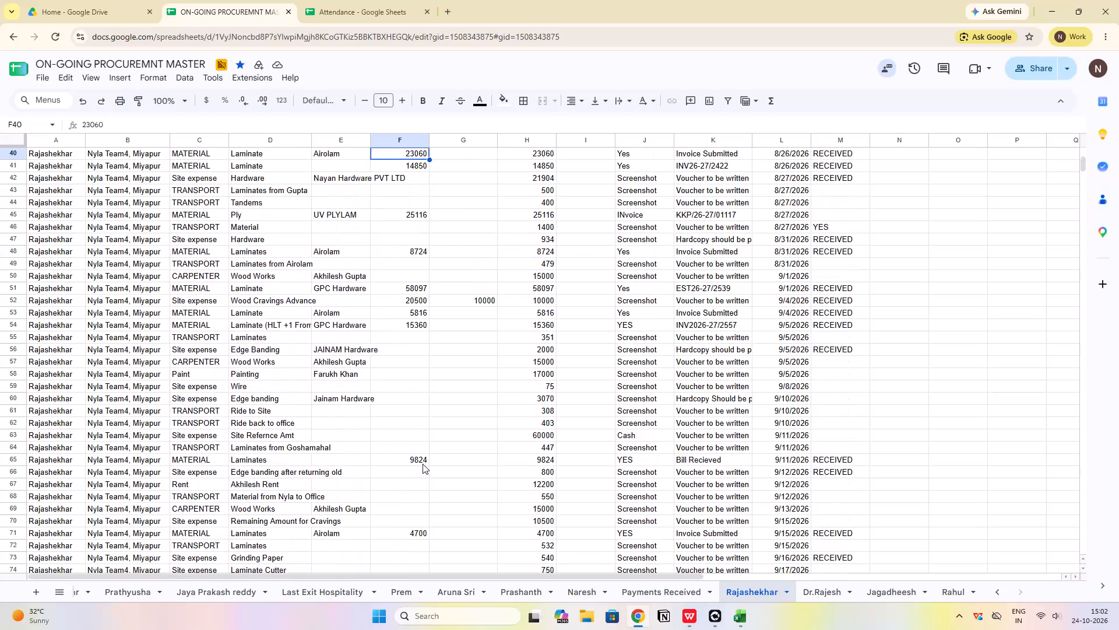
{"action": "key", "text": "Up"}
{"action": "key", "text": "Up"}
{"action": "key", "text": "Up"}
{"action": "key", "text": "Up"}
{"action": "key", "text": "Up"}
{"action": "key", "text": "Up"}
{"action": "key", "text": "Up"}
{"action": "key", "text": "Up"}
{"action": "key", "text": "Up"}
{"action": "key", "text": "Up"}
{"action": "key", "text": "Up"}
{"action": "key", "text": "Up"}
{"action": "key", "text": "Up"}
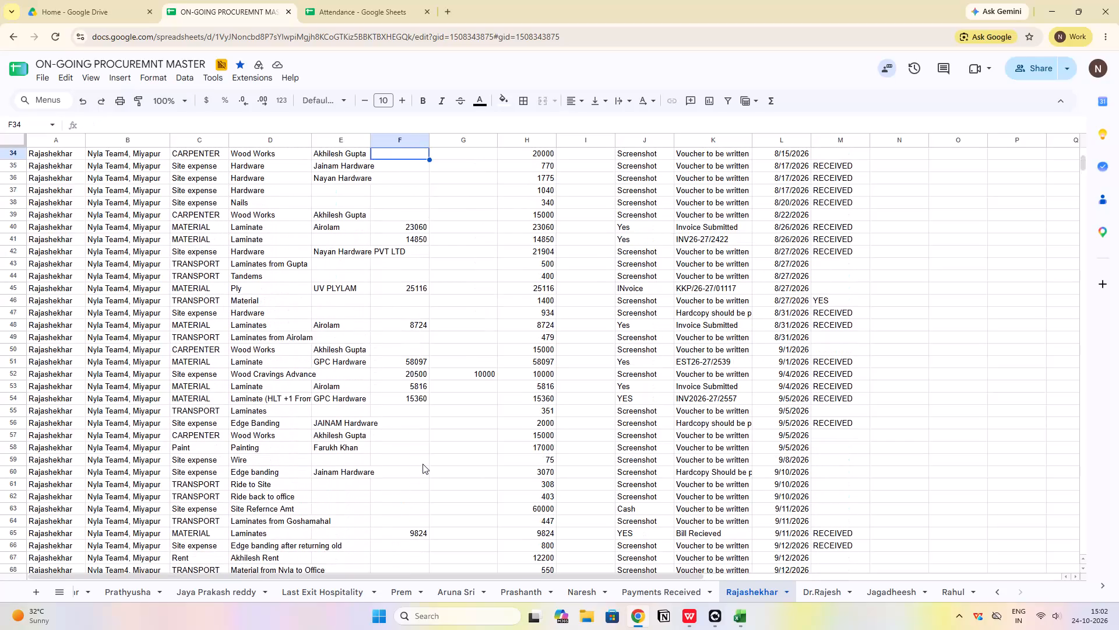
{"action": "key", "text": "Up"}
{"action": "key", "text": "Up"}
{"action": "key", "text": "Up"}
{"action": "key", "text": "Up"}
{"action": "key", "text": "Up"}
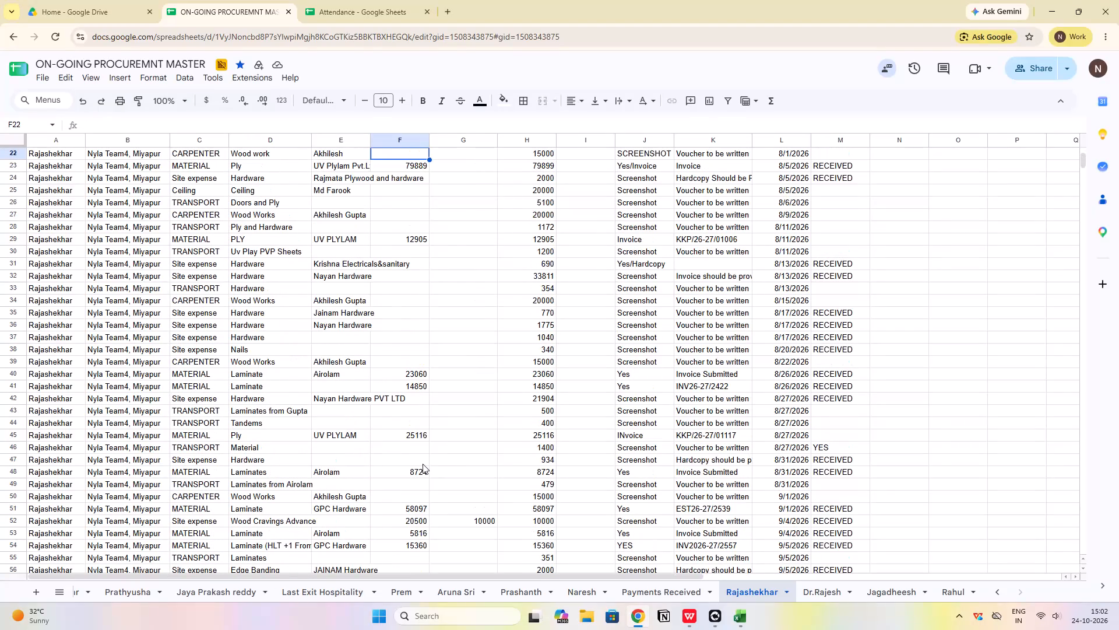
Examine the July column F amounts on the Rajashekhar sheet back to the Rahul Lights wire entry of 14-07-2026.
{"action": "key", "text": "Up"}
{"action": "key", "text": "Up"}
{"action": "key", "text": "Up"}
{"action": "key", "text": "Up"}
{"action": "key", "text": "Up"}
{"action": "key", "text": "Up"}
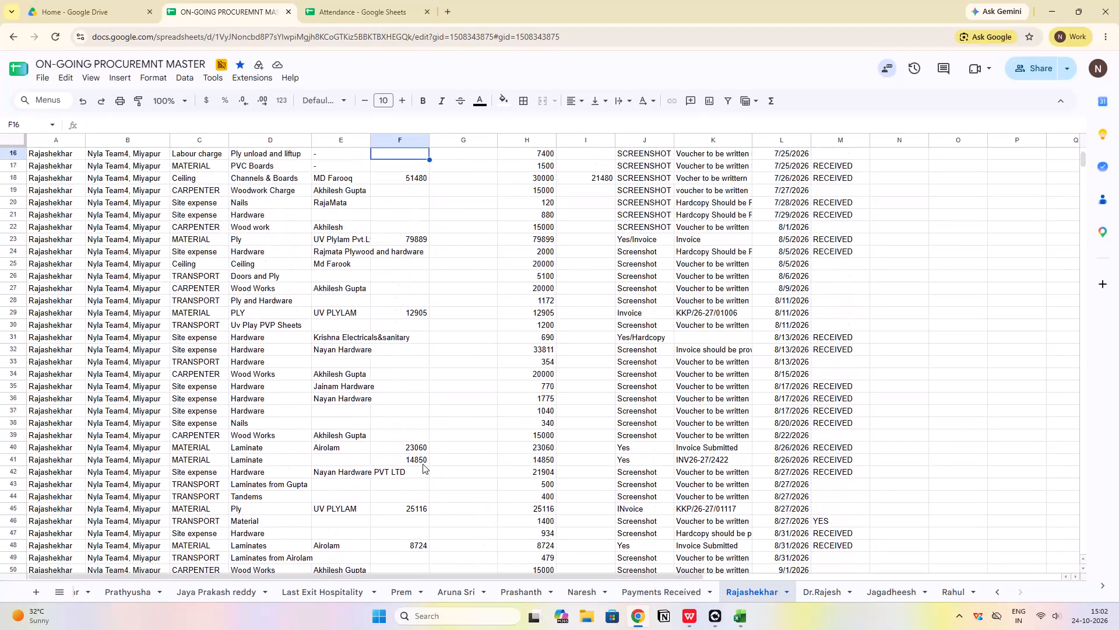
{"action": "key", "text": "Up"}
{"action": "key", "text": "Up"}
{"action": "key", "text": "Up"}
{"action": "key", "text": "Up"}
{"action": "key", "text": "Up"}
{"action": "key", "text": "Up"}
{"action": "key", "text": "Up"}
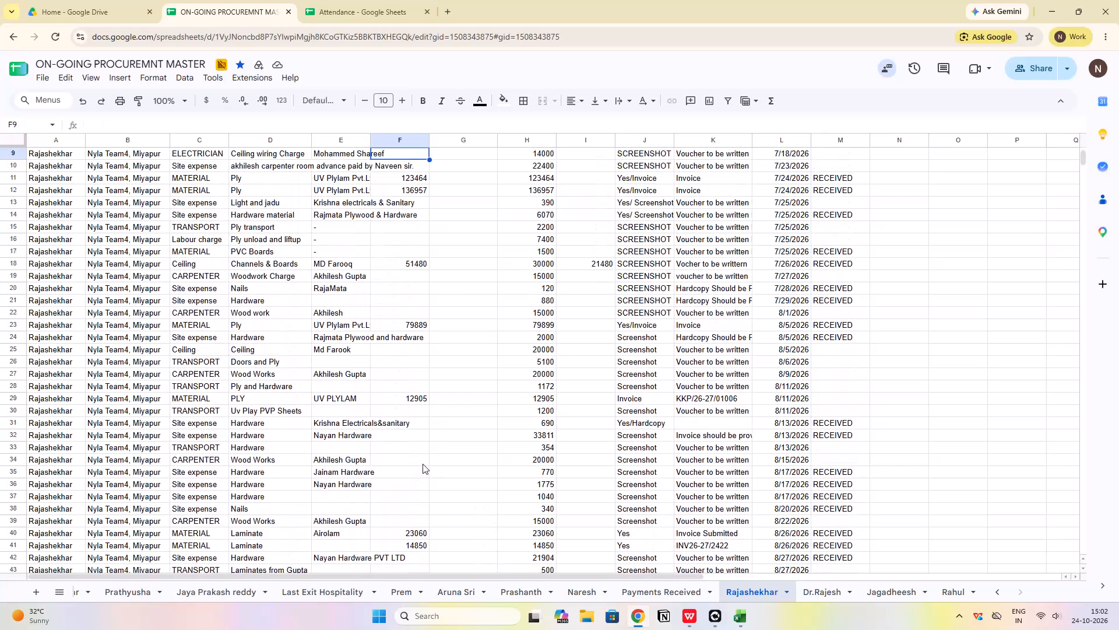
{"action": "key", "text": "Up"}
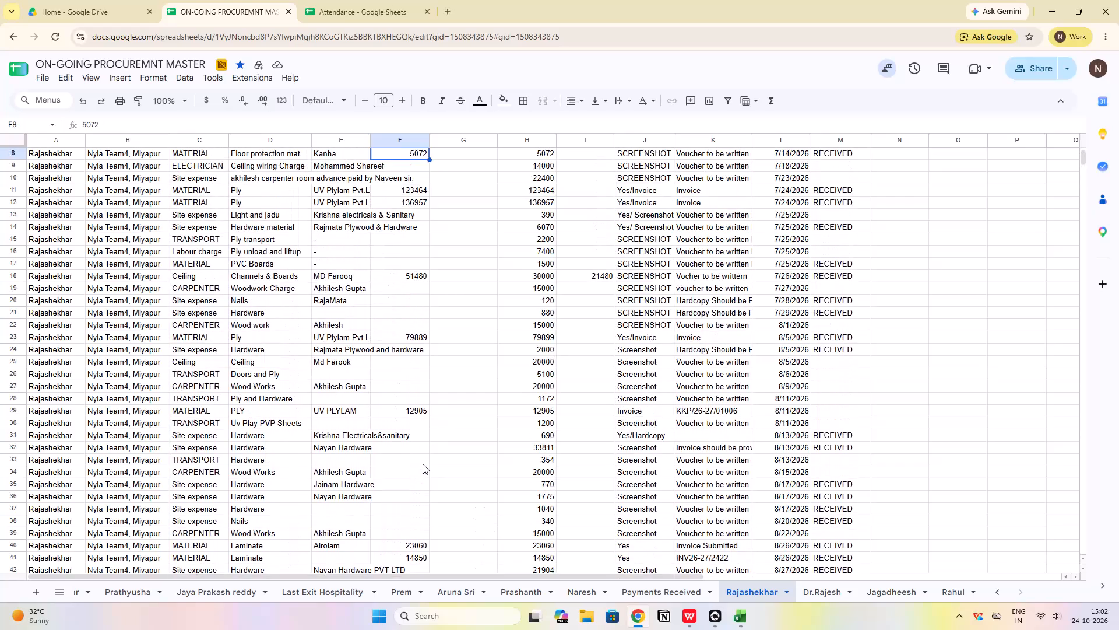
{"action": "key", "text": "Up"}
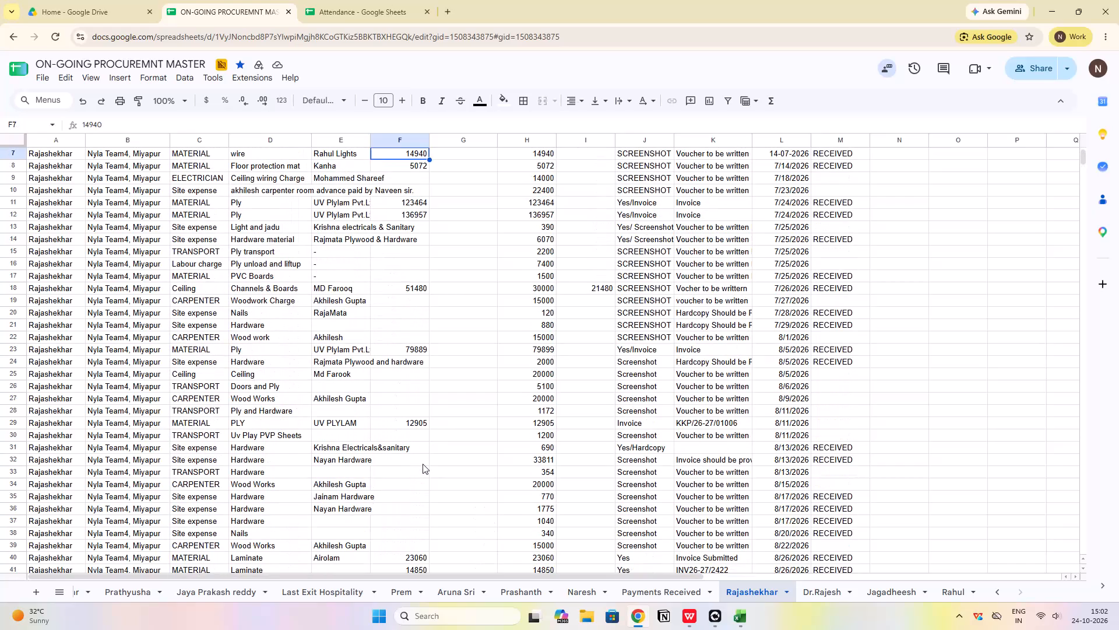
Examine the column F amounts on the Rajashekhar sheet from the Rahul Lights wire entry of 14-07-2026 to the Jainam Hardware edge banding of 9/10/2026.
{"action": "key", "text": "Down"}
{"action": "key", "text": "Down"}
{"action": "key", "text": "Down"}
{"action": "key", "text": "Down"}
{"action": "key", "text": "Down"}
{"action": "key", "text": "Down"}
{"action": "key", "text": "Down"}
{"action": "key", "text": "Down"}
{"action": "key", "text": "Down"}
{"action": "key", "text": "Down"}
{"action": "key", "text": "Down"}
{"action": "key", "text": "Down"}
{"action": "key", "text": "Down"}
{"action": "key", "text": "Down"}
{"action": "key", "text": "Down"}
{"action": "key", "text": "Down"}
{"action": "key", "text": "Down"}
{"action": "key", "text": "Down"}
{"action": "key", "text": "Down"}
{"action": "key", "text": "Down"}
{"action": "key", "text": "Down"}
{"action": "key", "text": "Down"}
{"action": "key", "text": "Down"}
{"action": "key", "text": "Down"}
{"action": "key", "text": "Down"}
{"action": "key", "text": "Down"}
{"action": "key", "text": "Down"}
{"action": "key", "text": "Down"}
{"action": "key", "text": "Down"}
{"action": "key", "text": "Down"}
{"action": "key", "text": "Down"}
{"action": "key", "text": "Down"}
{"action": "key", "text": "Down"}
{"action": "key", "text": "Down"}
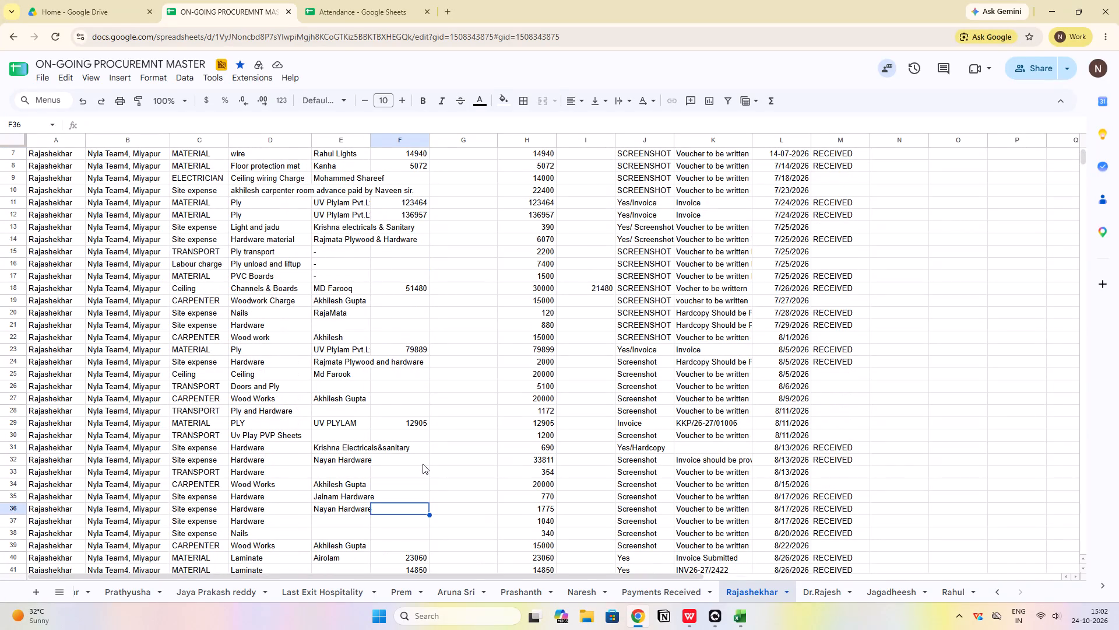
{"action": "key", "text": "Down"}
{"action": "key", "text": "Down"}
{"action": "key", "text": "Down"}
{"action": "key", "text": "Down"}
{"action": "key", "text": "Down"}
{"action": "key", "text": "Down"}
{"action": "key", "text": "Down"}
{"action": "key", "text": "Down"}
{"action": "key", "text": "Down"}
{"action": "key", "text": "Down"}
{"action": "key", "text": "Down"}
{"action": "key", "text": "Down"}
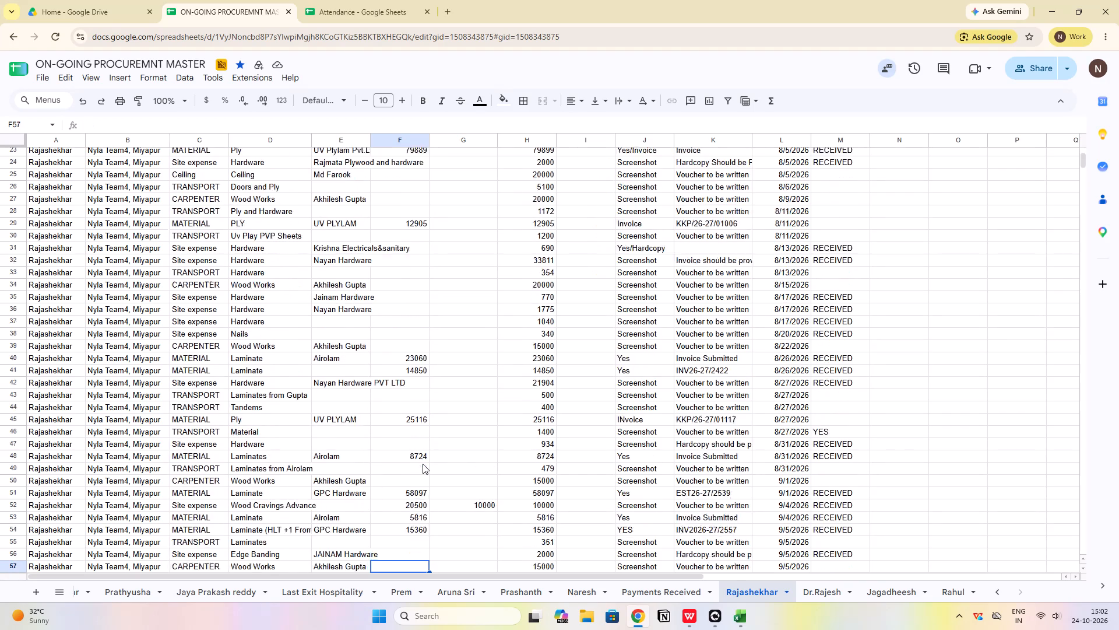
Review the PO values back from the Jainam Hardware edge banding entry of 9/10/2026 to the category totals heading the Rajashekhar sheet.
{"action": "key", "text": "Up"}
{"action": "key", "text": "Up"}
{"action": "key", "text": "Up"}
{"action": "key", "text": "Up"}
{"action": "key", "text": "Up"}
{"action": "key", "text": "Up"}
{"action": "key", "text": "Up"}
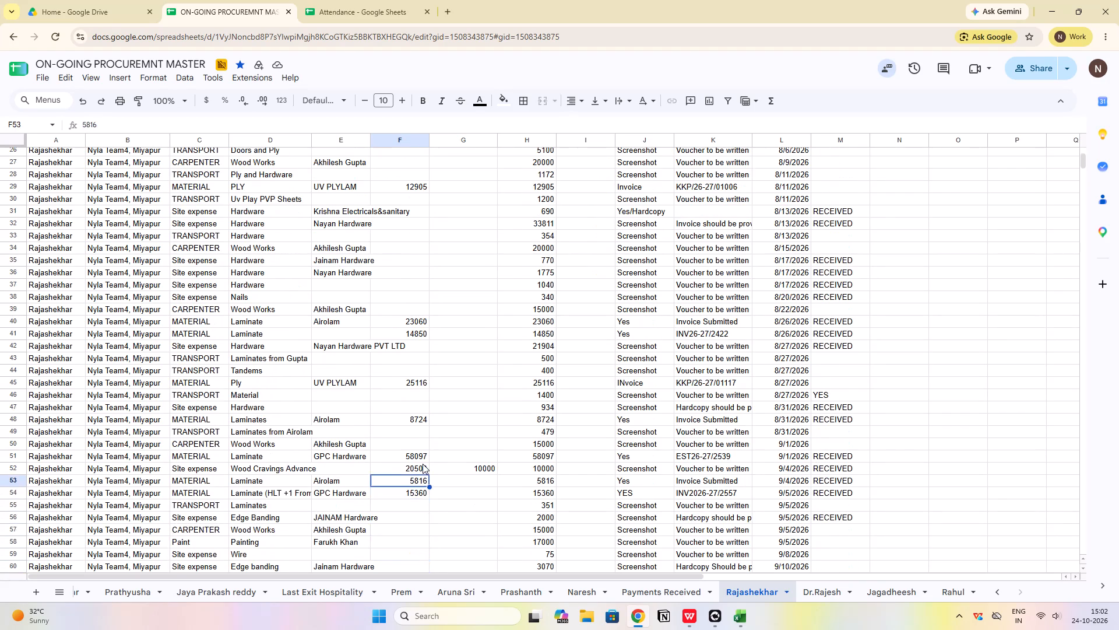
{"action": "key", "text": "Up"}
{"action": "key", "text": "Up"}
{"action": "key", "text": "Up"}
{"action": "key", "text": "Up"}
{"action": "key", "text": "Up"}
{"action": "key", "text": "Up"}
{"action": "key", "text": "Up"}
{"action": "key", "text": "Up"}
{"action": "key", "text": "Up"}
{"action": "key", "text": "Up"}
{"action": "key", "text": "Up"}
{"action": "key", "text": "Up"}
{"action": "key", "text": "Up"}
{"action": "key", "text": "Up"}
{"action": "key", "text": "Up"}
{"action": "key", "text": "Up"}
{"action": "key", "text": "Up"}
{"action": "key", "text": "Up"}
{"action": "key", "text": "Up"}
{"action": "key", "text": "Up"}
{"action": "key", "text": "Up"}
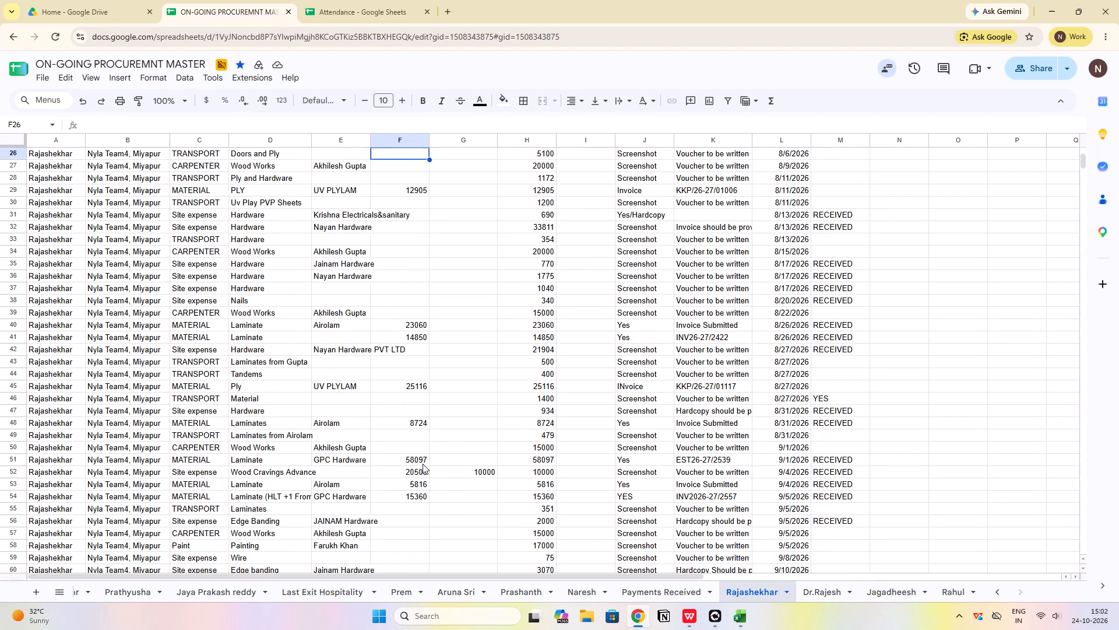
Examine the PO values from the first ceiling material entry of 1/7/2026 through the site expense hardware entry of 8/31/2026.
{"action": "key", "text": "Down"}
{"action": "key", "text": "Down"}
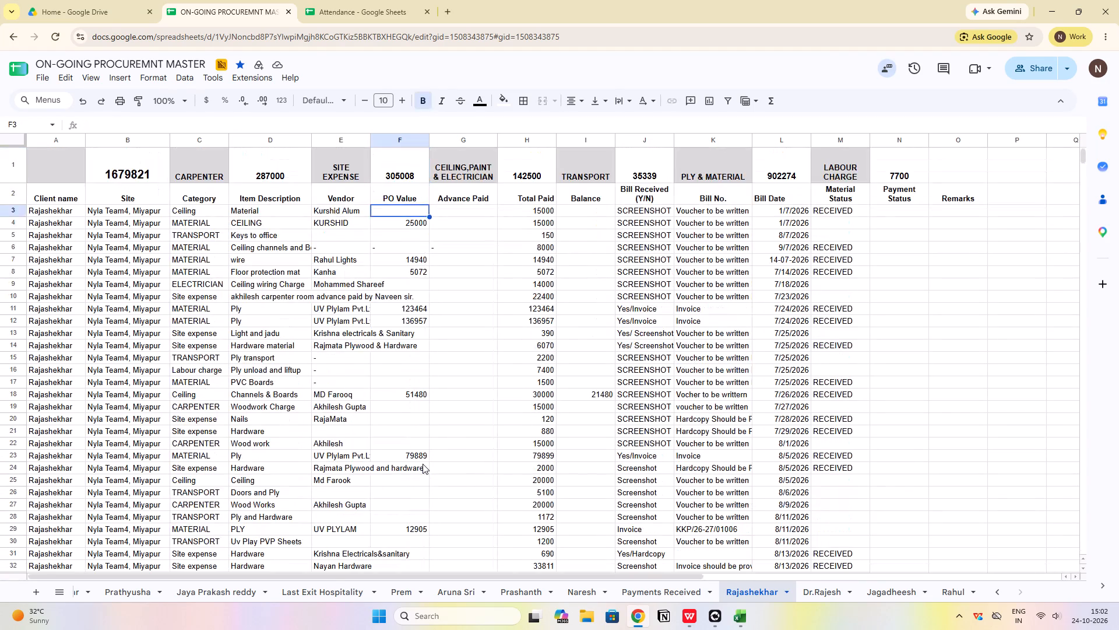
{"action": "key", "text": "Down"}
{"action": "key", "text": "Down"}
{"action": "key", "text": "Down"}
{"action": "key", "text": "Down"}
{"action": "key", "text": "Down"}
{"action": "key", "text": "Down"}
{"action": "key", "text": "Down"}
{"action": "key", "text": "Down"}
{"action": "key", "text": "Down"}
{"action": "key", "text": "Down"}
{"action": "key", "text": "Down"}
{"action": "key", "text": "Down"}
{"action": "key", "text": "Down"}
{"action": "key", "text": "Down"}
{"action": "key", "text": "Down"}
{"action": "key", "text": "Down"}
{"action": "key", "text": "Down"}
{"action": "key", "text": "Down"}
{"action": "key", "text": "Down"}
{"action": "key", "text": "Down"}
{"action": "key", "text": "Down"}
{"action": "key", "text": "Down"}
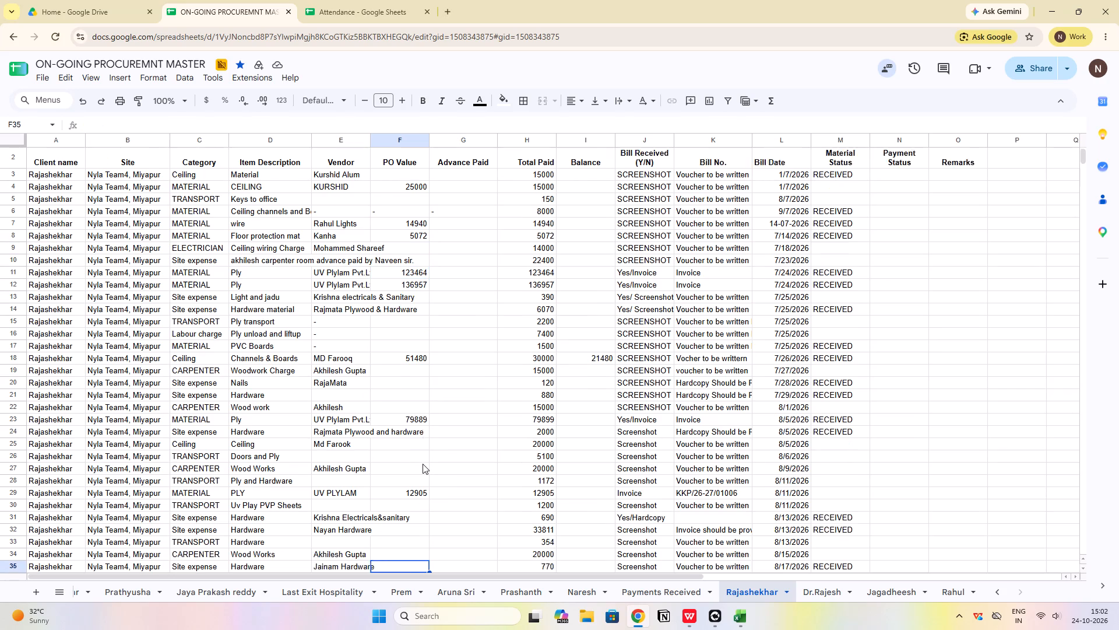
Recheck the PO values from the site expense hardware entry of 8/31/2026 back to the KURSHID ceiling material entry of 1/7/2026.
{"action": "key", "text": "Up"}
{"action": "key", "text": "Up"}
{"action": "key", "text": "Up"}
{"action": "key", "text": "Up"}
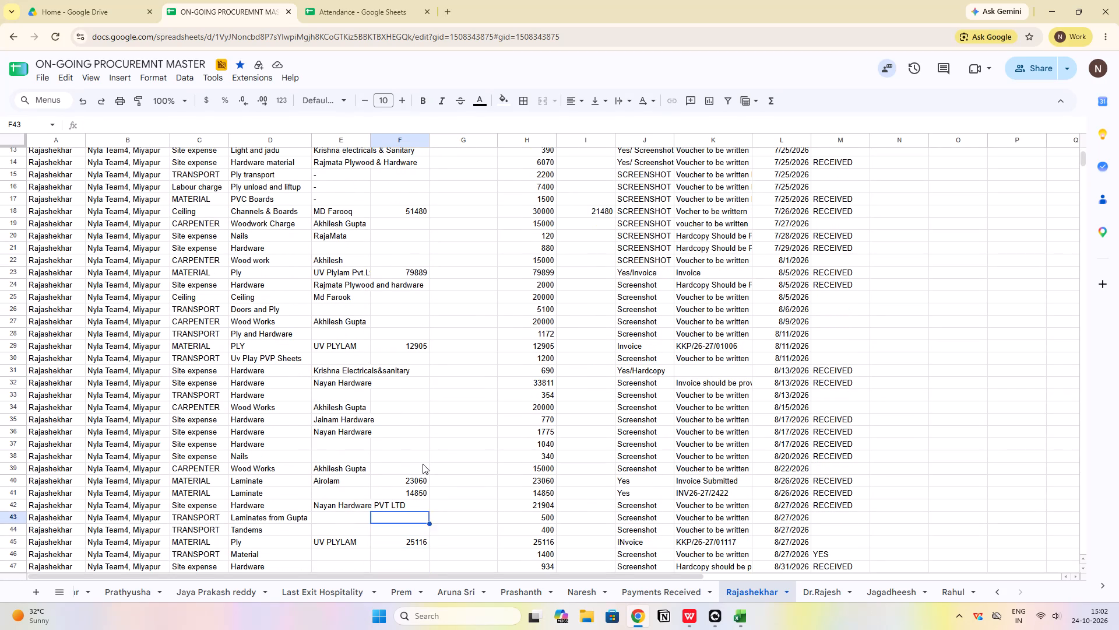
{"action": "key", "text": "Up"}
{"action": "key", "text": "Up"}
{"action": "key", "text": "Up"}
{"action": "key", "text": "Up"}
{"action": "key", "text": "Up"}
{"action": "key", "text": "Up"}
{"action": "key", "text": "Up"}
{"action": "key", "text": "Up"}
{"action": "key", "text": "Up"}
{"action": "key", "text": "Up"}
{"action": "key", "text": "Up"}
{"action": "key", "text": "Up"}
{"action": "key", "text": "Up"}
{"action": "key", "text": "Up"}
{"action": "key", "text": "Up"}
{"action": "key", "text": "Up"}
{"action": "key", "text": "Up"}
{"action": "key", "text": "Up"}
{"action": "key", "text": "Up"}
{"action": "key", "text": "Up"}
{"action": "key", "text": "Up"}
{"action": "key", "text": "Up"}
{"action": "key", "text": "Up"}
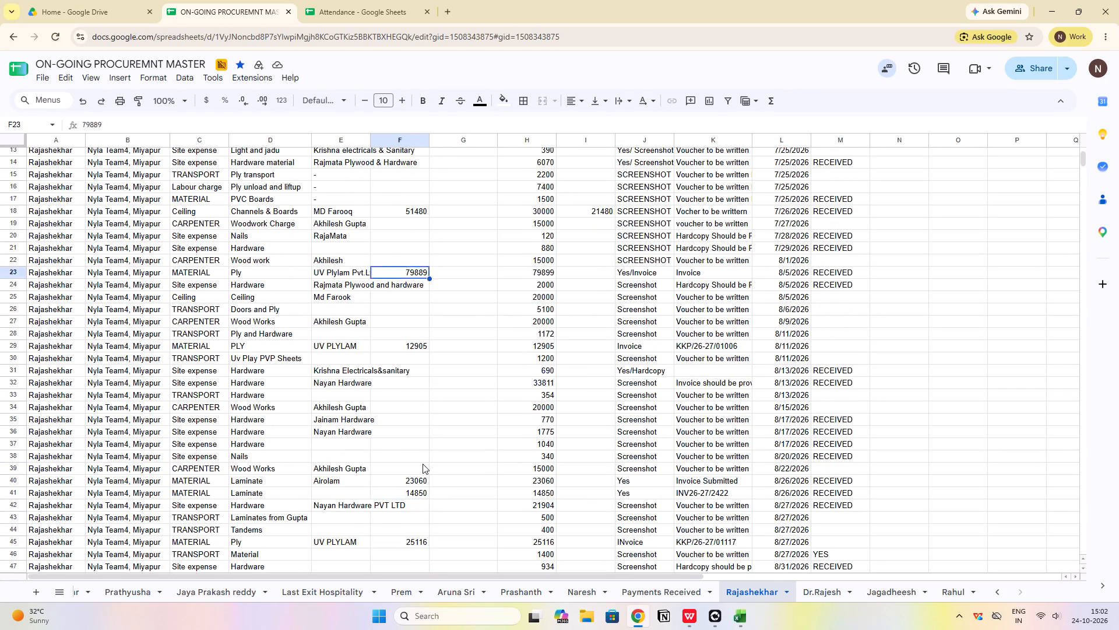
{"action": "key", "text": "Up"}
{"action": "key", "text": "Up"}
{"action": "key", "text": "Up"}
{"action": "key", "text": "Up"}
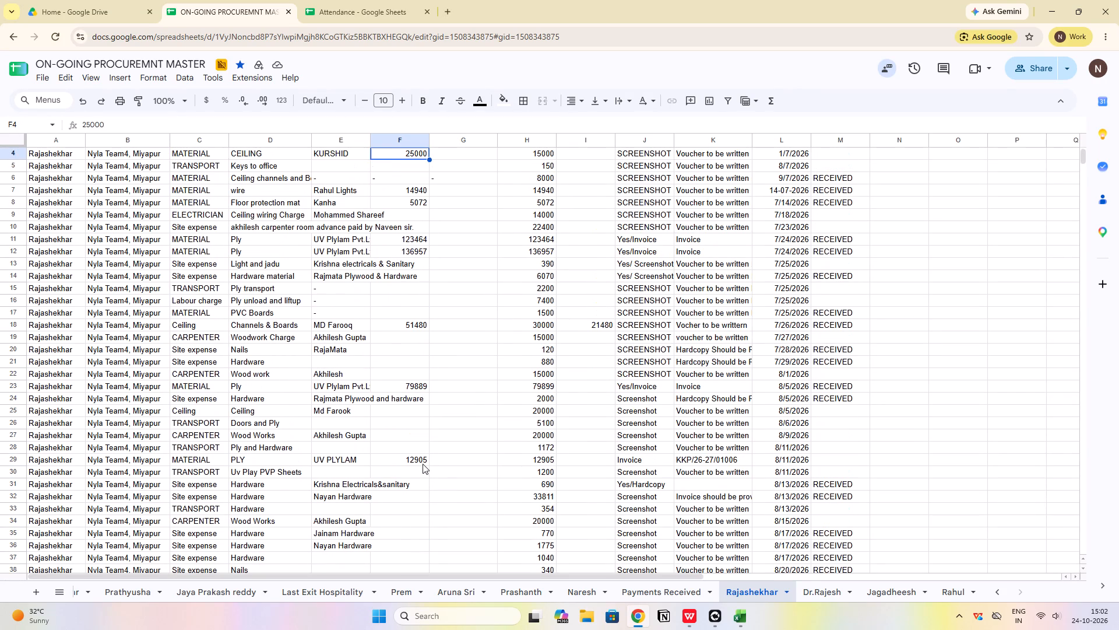
Examine the client, site, category, item description and vendor of the Rahul Lights wire entry dated 14-07-2026.
{"action": "key", "text": "Down"}
{"action": "key", "text": "Down"}
{"action": "key", "text": "Down"}
{"action": "key", "text": "Left"}
{"action": "key", "text": "Left"}
{"action": "key", "text": "Left"}
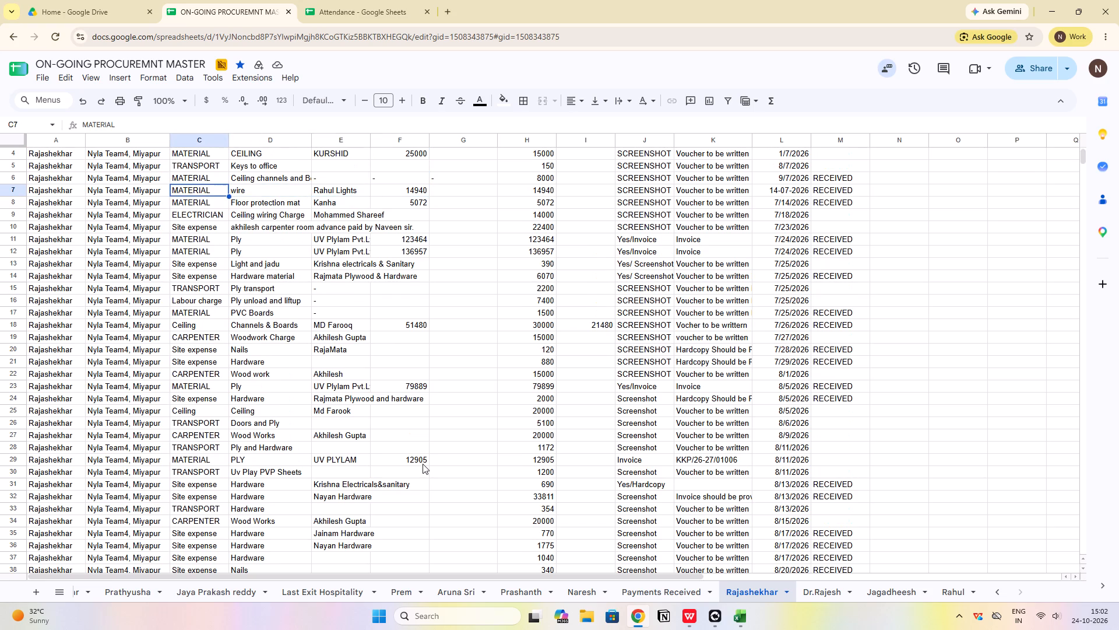
{"action": "key", "text": "Left"}
{"action": "key", "text": "Left"}
{"action": "key", "text": "Left"}
{"action": "key", "text": "Right"}
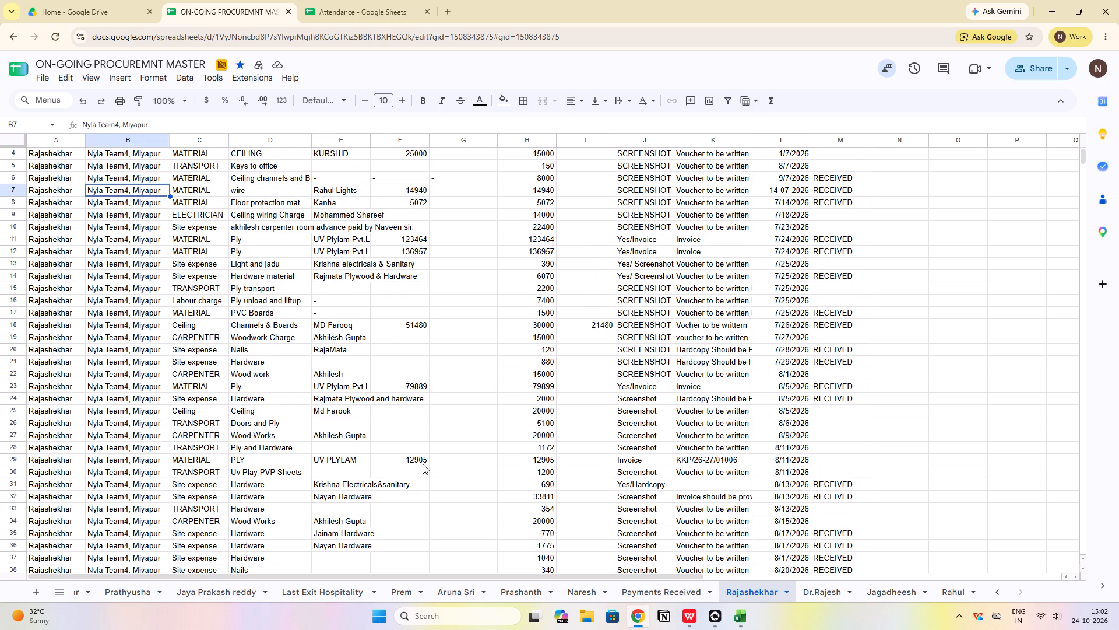
{"action": "key", "text": "Right"}
{"action": "key", "text": "Right"}
{"action": "key", "text": "Right"}
{"action": "key", "text": "Left"}
{"action": "key", "text": "Left"}
{"action": "key", "text": "Left"}
{"action": "key", "text": "Left"}
{"action": "key", "text": "Left"}
{"action": "key", "text": "Left"}
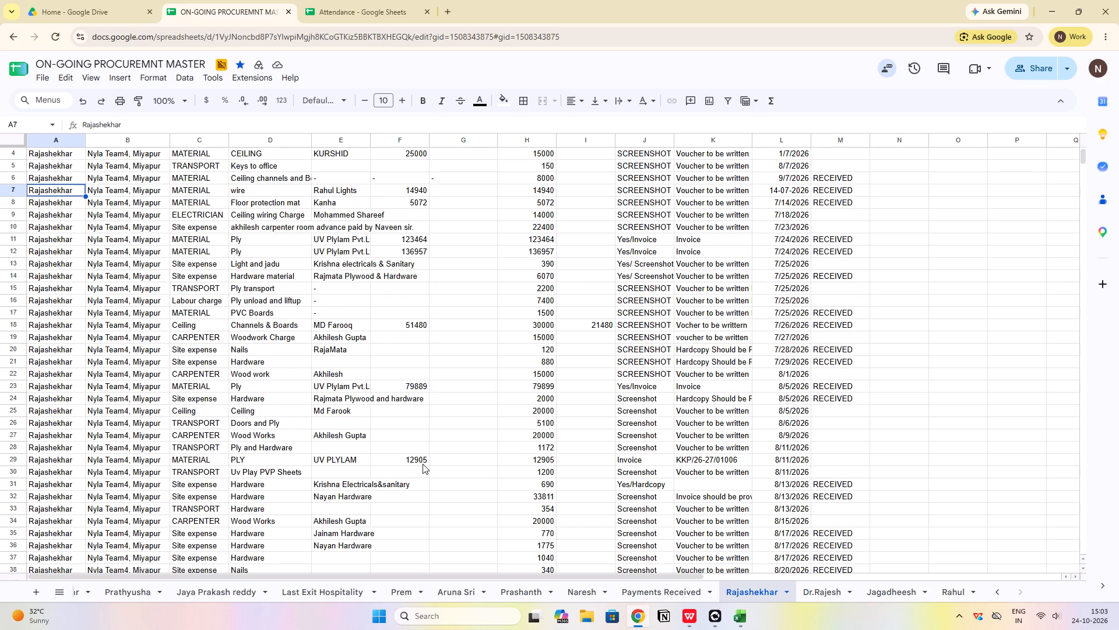
{"action": "key", "text": "Up"}
{"action": "key", "text": "Down"}
{"action": "key", "text": "Right"}
{"action": "key", "text": "Right"}
{"action": "key", "text": "Right"}
{"action": "key", "text": "Left"}
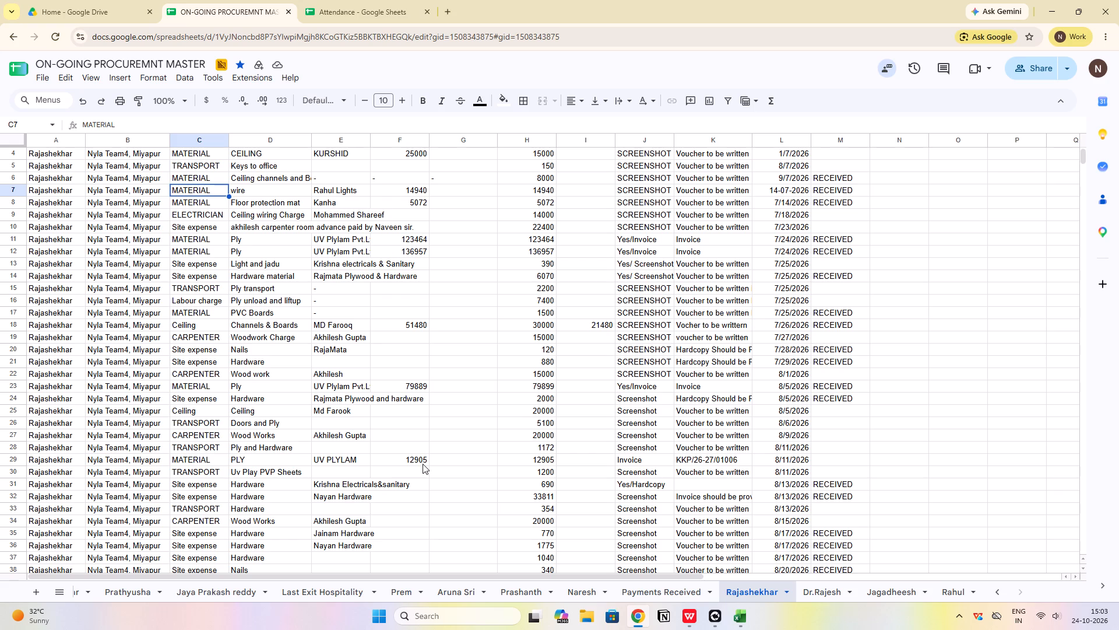
{"action": "key", "text": "Left"}
{"action": "key", "text": "Left"}
{"action": "key", "text": "Right"}
{"action": "key", "text": "Right"}
{"action": "key", "text": "Right"}
{"action": "key", "text": "Right"}
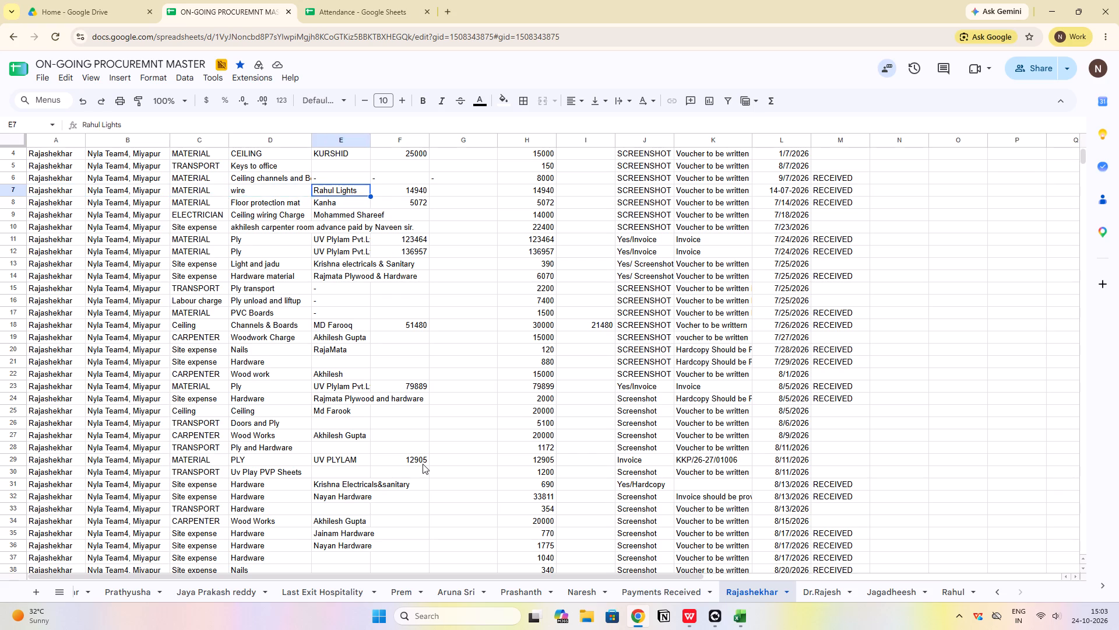
Recheck the vendor, item description, category, site and client of the Rahul Lights wire entry dated 14-07-2026.
{"action": "key", "text": "Left"}
{"action": "key", "text": "Left"}
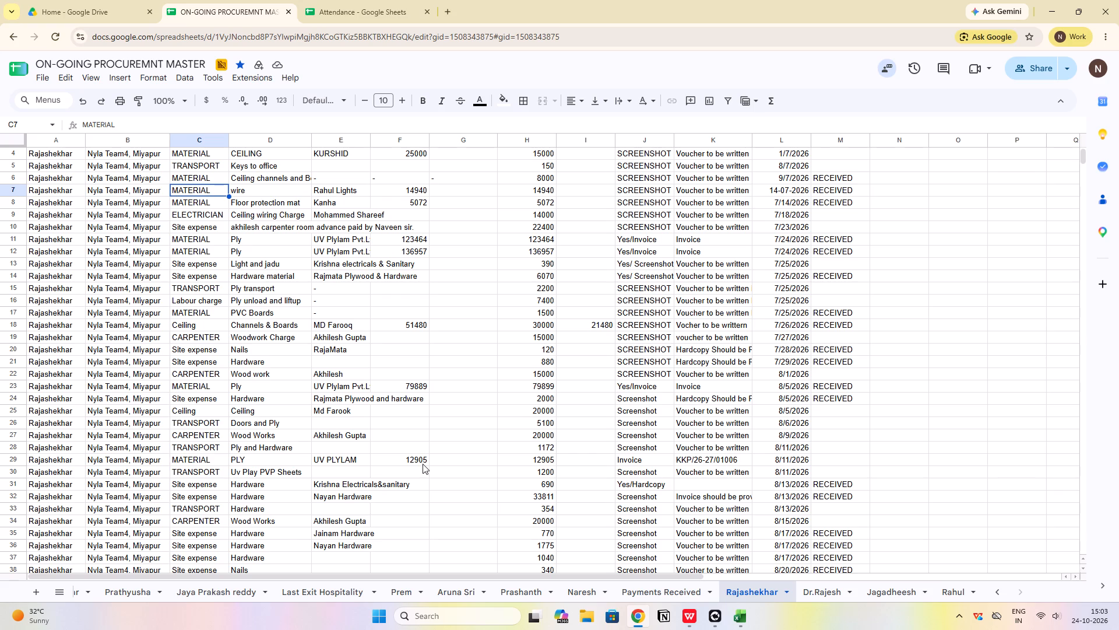
{"action": "key", "text": "Right"}
{"action": "key", "text": "Right"}
{"action": "key", "text": "Left"}
{"action": "key", "text": "Left"}
{"action": "key", "text": "Left"}
{"action": "key", "text": "Left"}
{"action": "key", "text": "Left"}
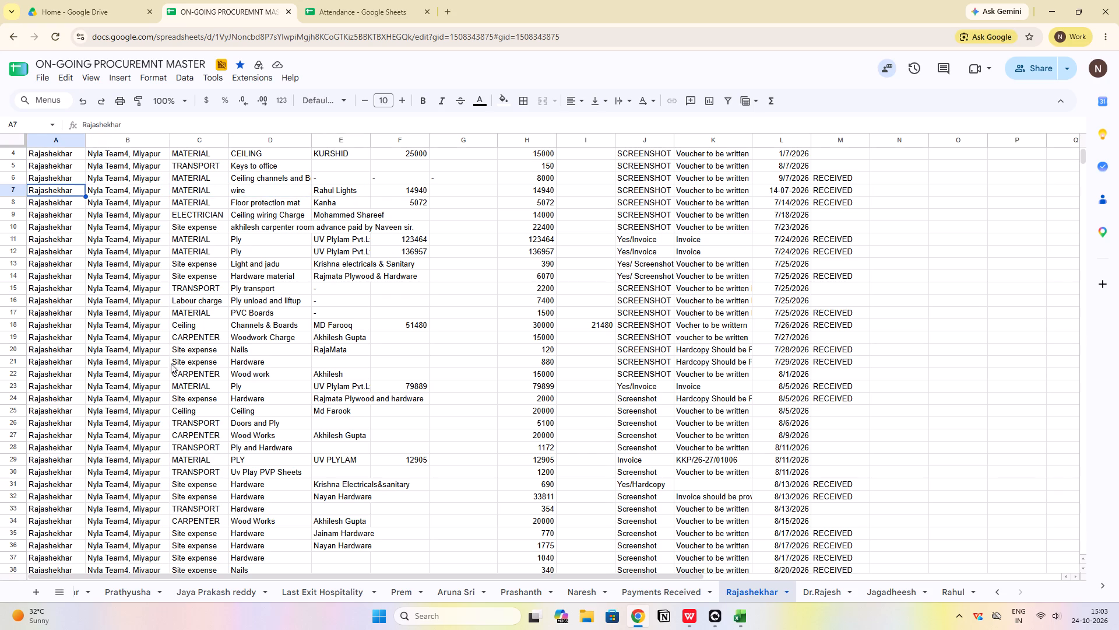
Capture a rectangular screenshot of the Rahul Lights wire row dated 14-07-2026, from its row number through the RECEIVED status.
{"action": "left_click", "coordinate": [17, 191]}
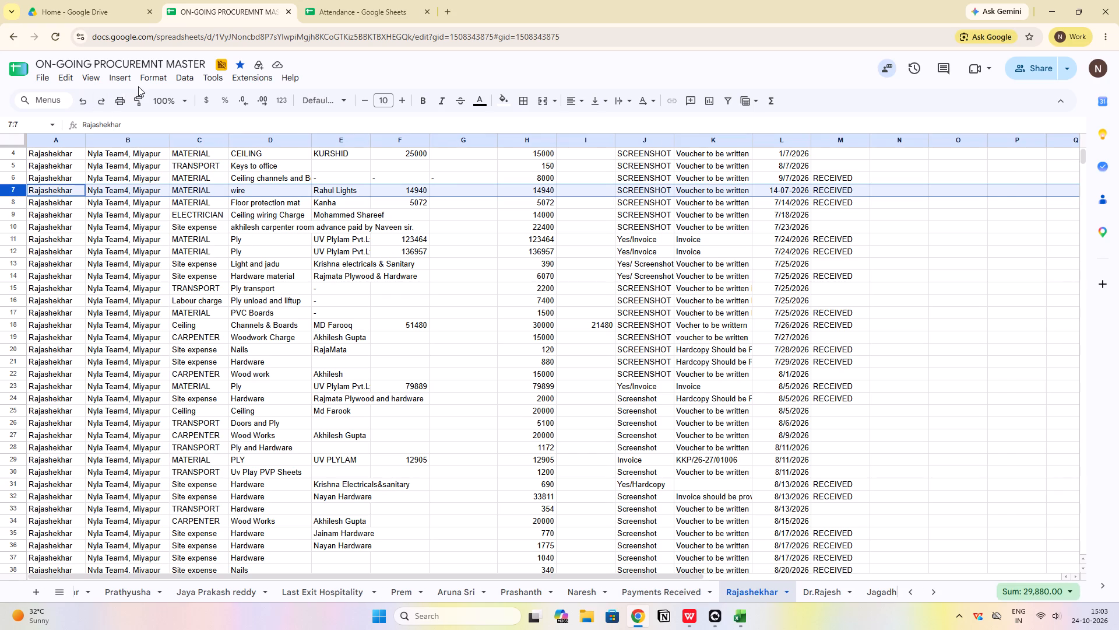
{"action": "key", "text": "shift+super+s"}
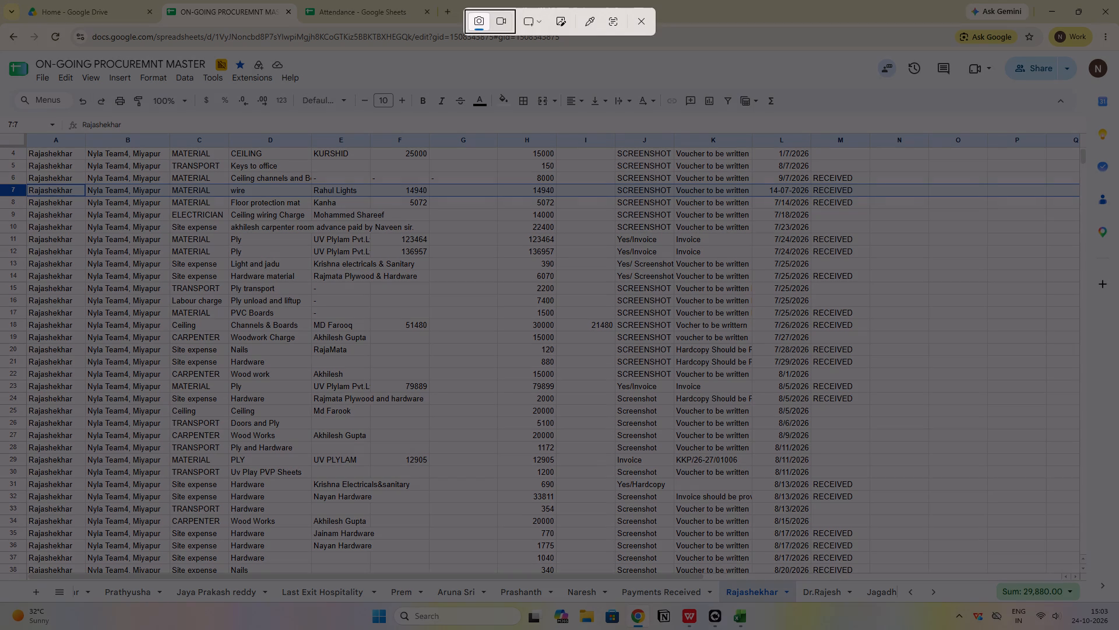
{"action": "left_click", "coordinate": [537, 23]}
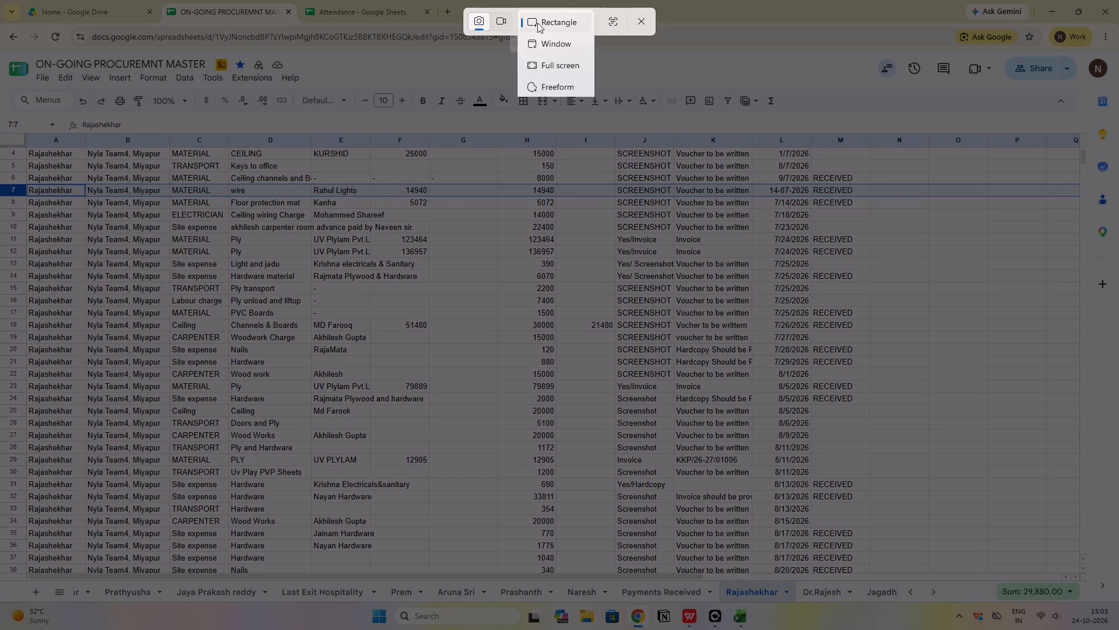
{"action": "left_click", "coordinate": [539, 23]}
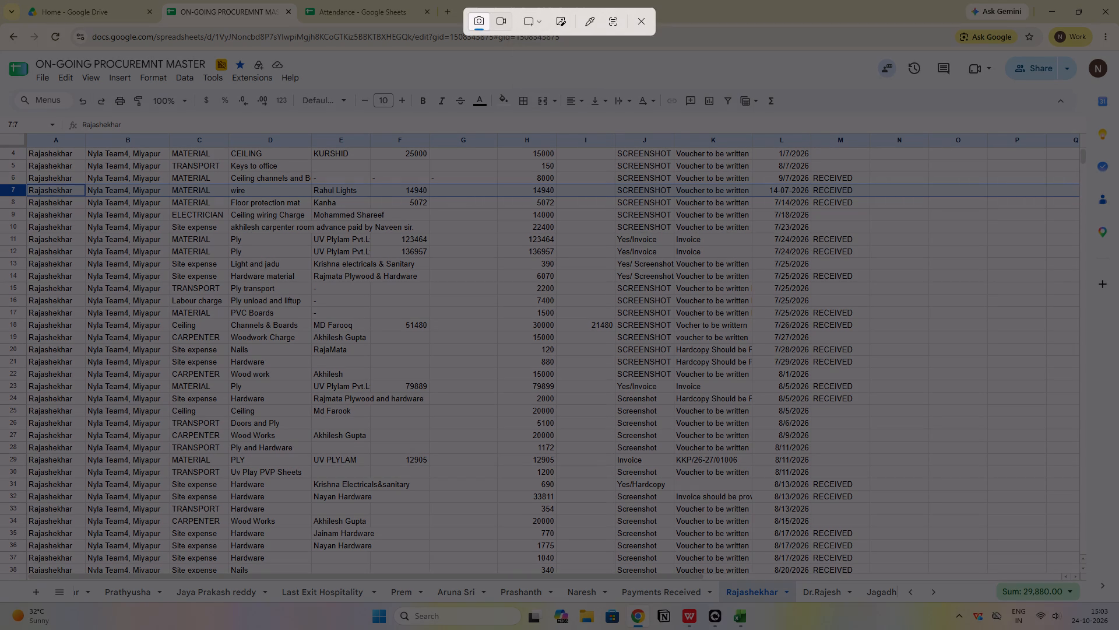
{"action": "left_click_drag", "start_coordinate": [9, 184], "coordinate": [33, 191]}
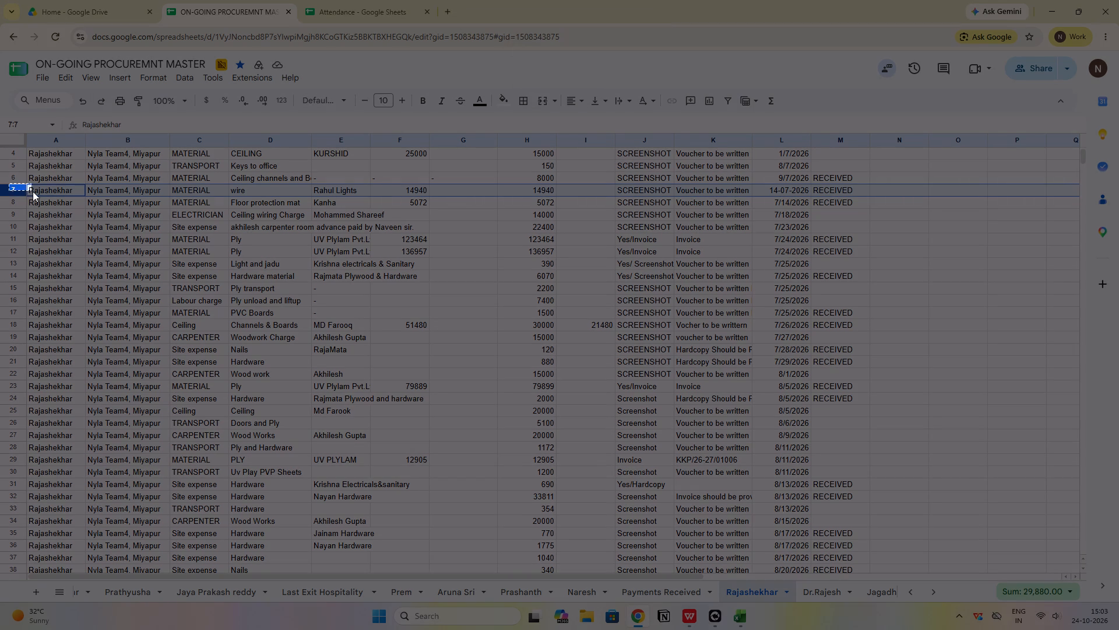
{"action": "left_click_drag", "start_coordinate": [33, 191], "coordinate": [566, 199]}
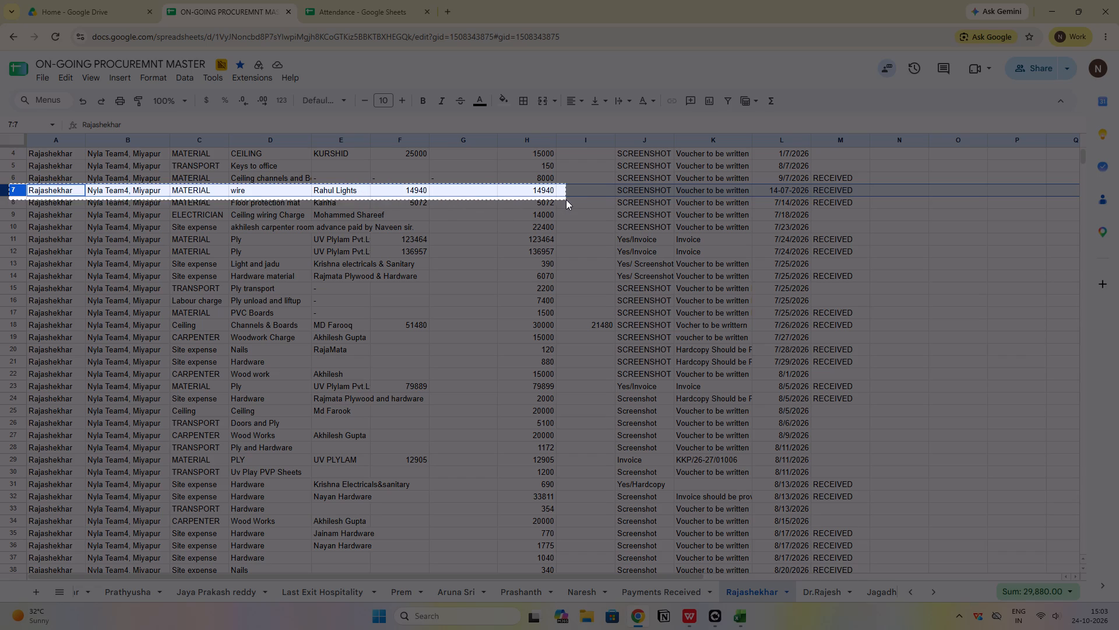
{"action": "left_click_drag", "start_coordinate": [566, 199], "coordinate": [858, 194]}
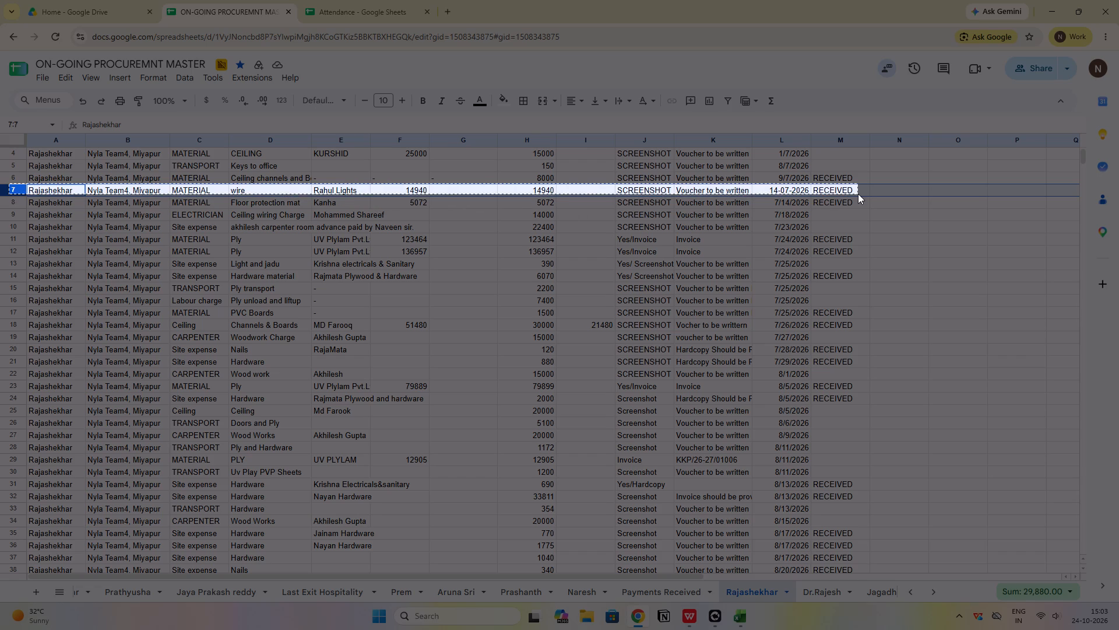
{"action": "left_click_drag", "start_coordinate": [858, 194], "coordinate": [870, 197]}
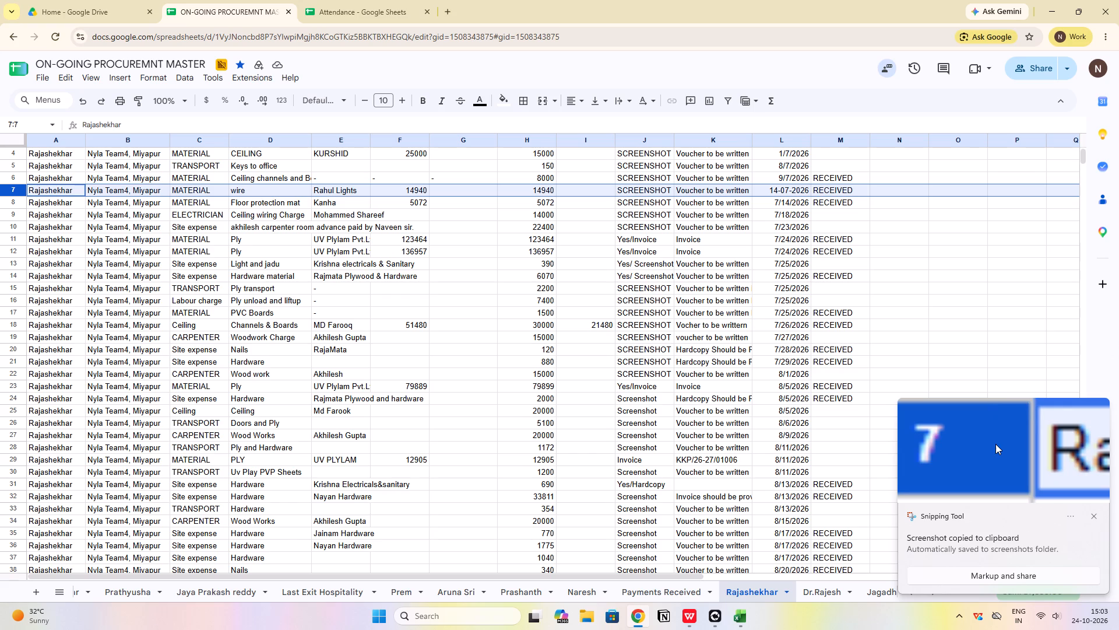
Minimise the browser to the desktop and show the hidden background apps in the system tray.
{"action": "left_click", "coordinate": [1055, 12]}
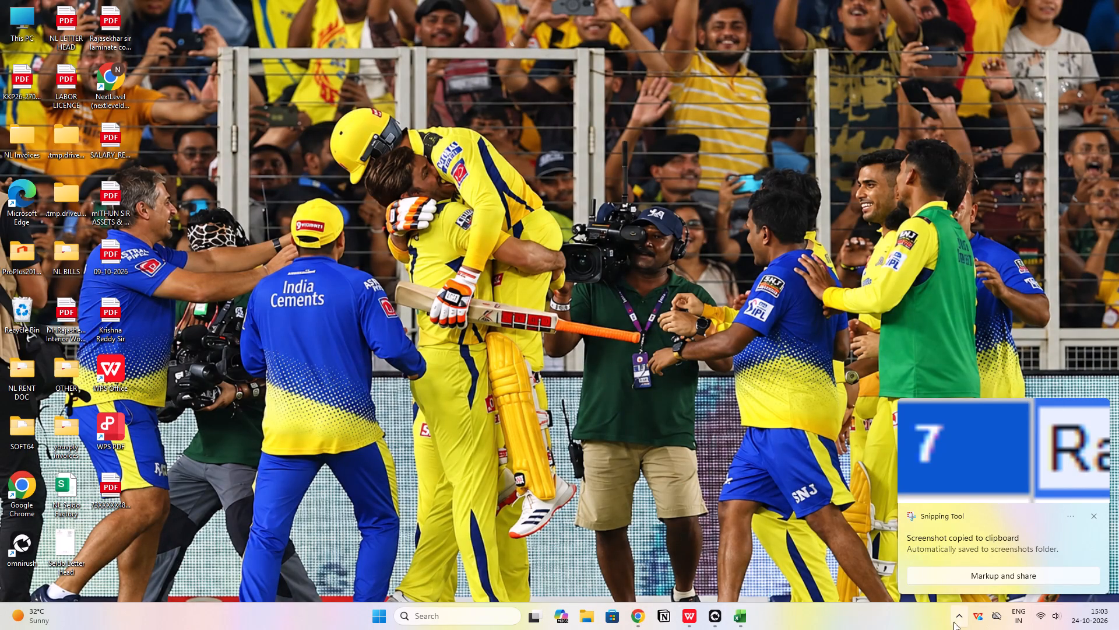
{"action": "left_click", "coordinate": [955, 617]}
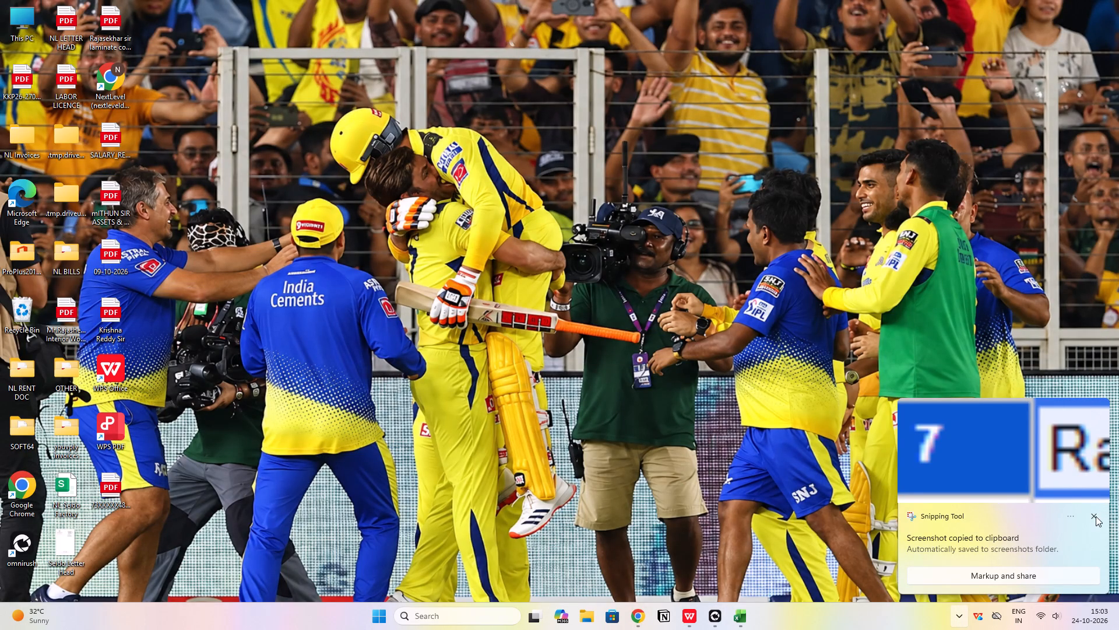
{"action": "left_click", "coordinate": [1096, 516]}
{"action": "left_click", "coordinate": [957, 615]}
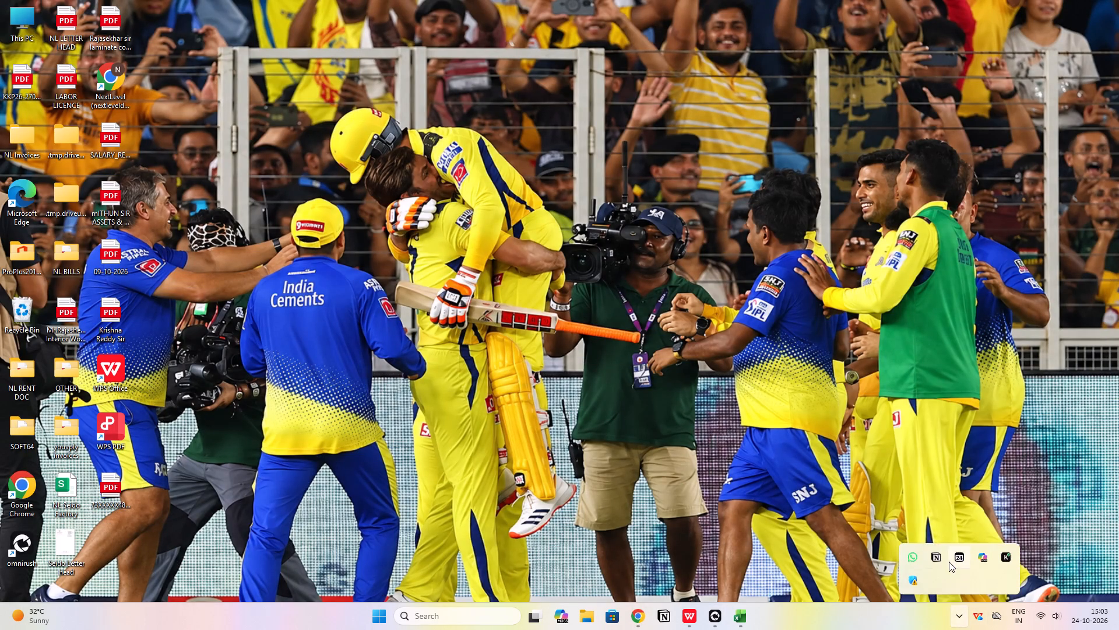
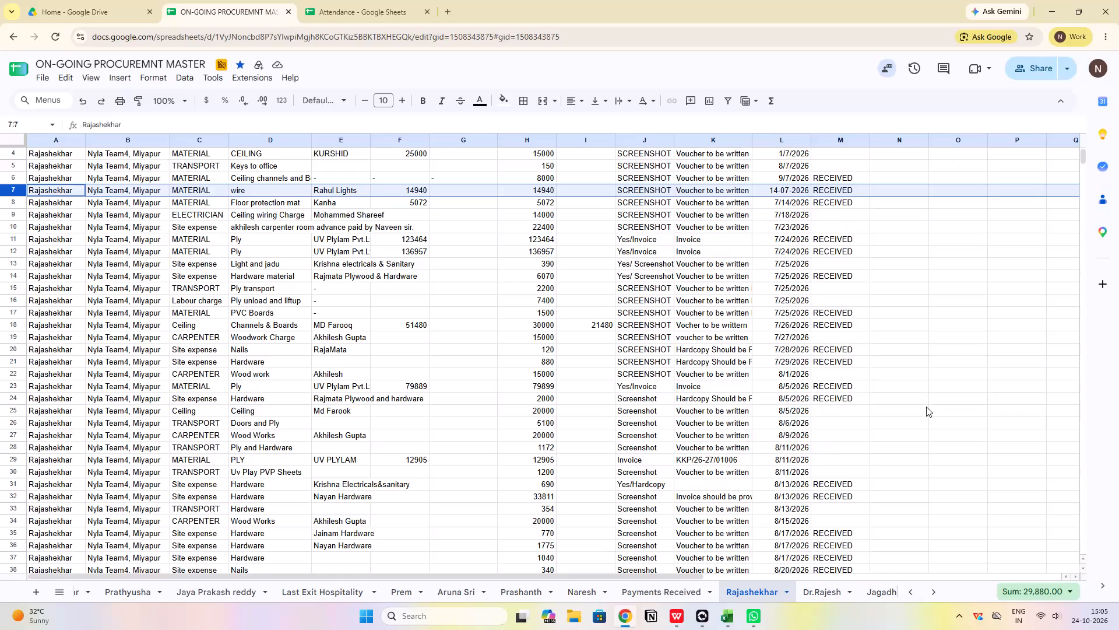
Recheck the item description, vendor, PO value and advance fields of the Rahul Lights wire entry dated 14-07-2026.
{"action": "left_click", "coordinate": [941, 344]}
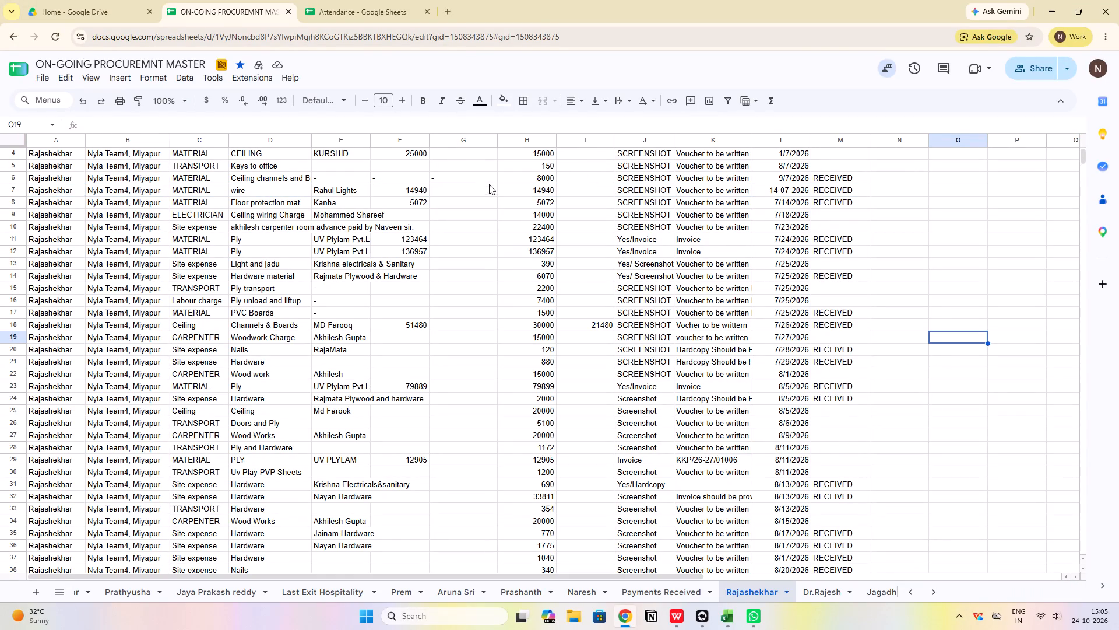
{"action": "left_click", "coordinate": [471, 189]}
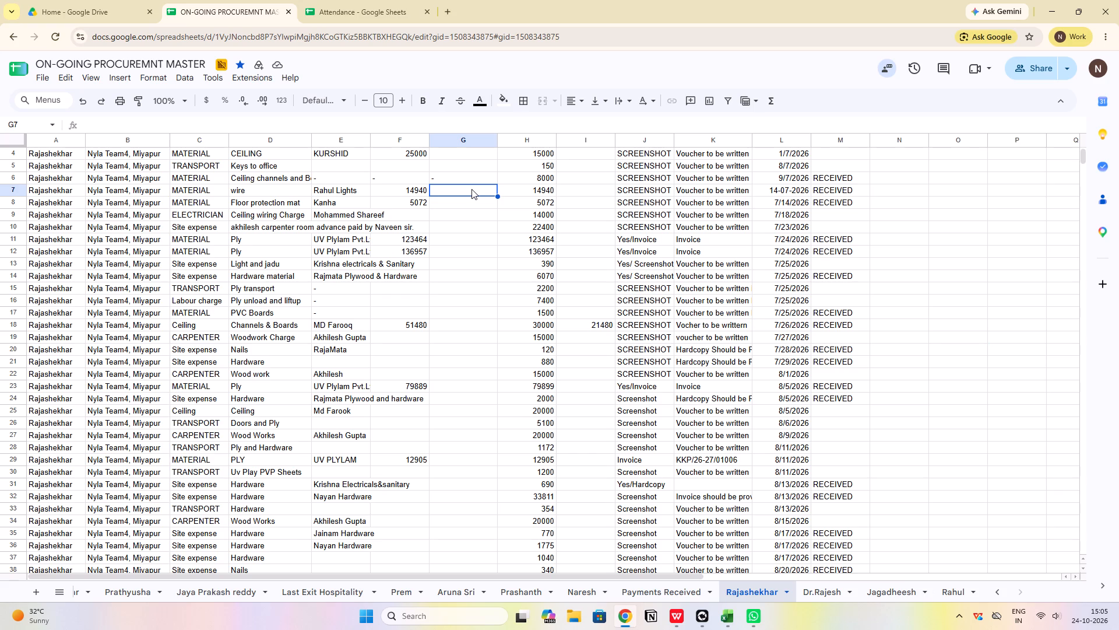
{"action": "key", "text": "Left"}
{"action": "key", "text": "Left"}
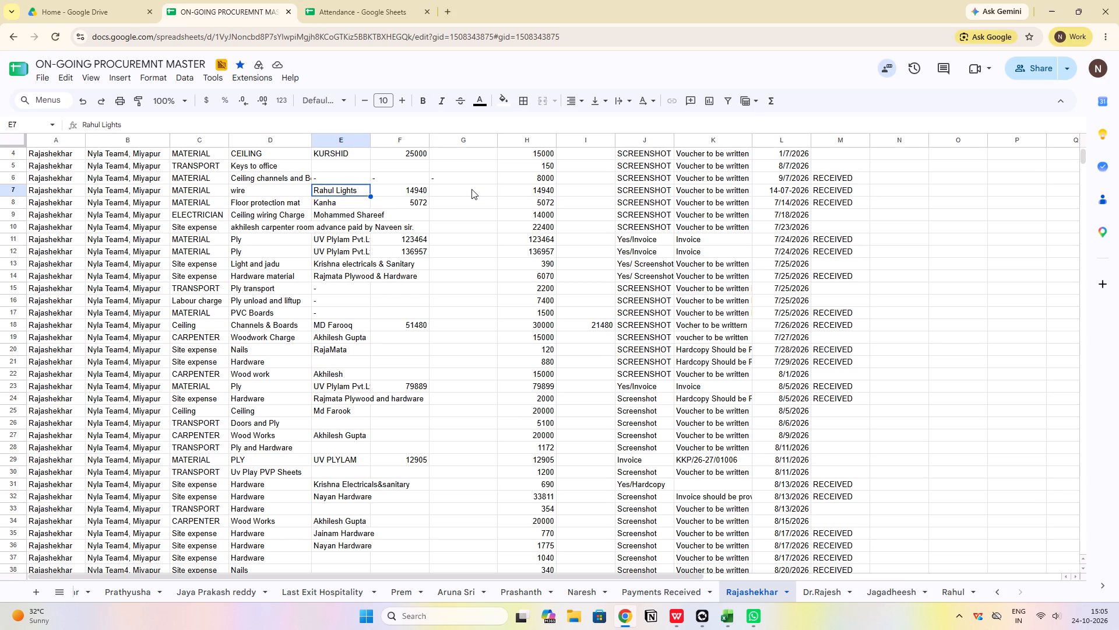
{"action": "key", "text": "Left"}
{"action": "key", "text": "Right"}
{"action": "key", "text": "Right"}
{"action": "key", "text": "Left"}
Examine the vendors and payment fields of the floor protection mat, ceiling wiring charge and carpenter room advance entries.
{"action": "key", "text": "Down"}
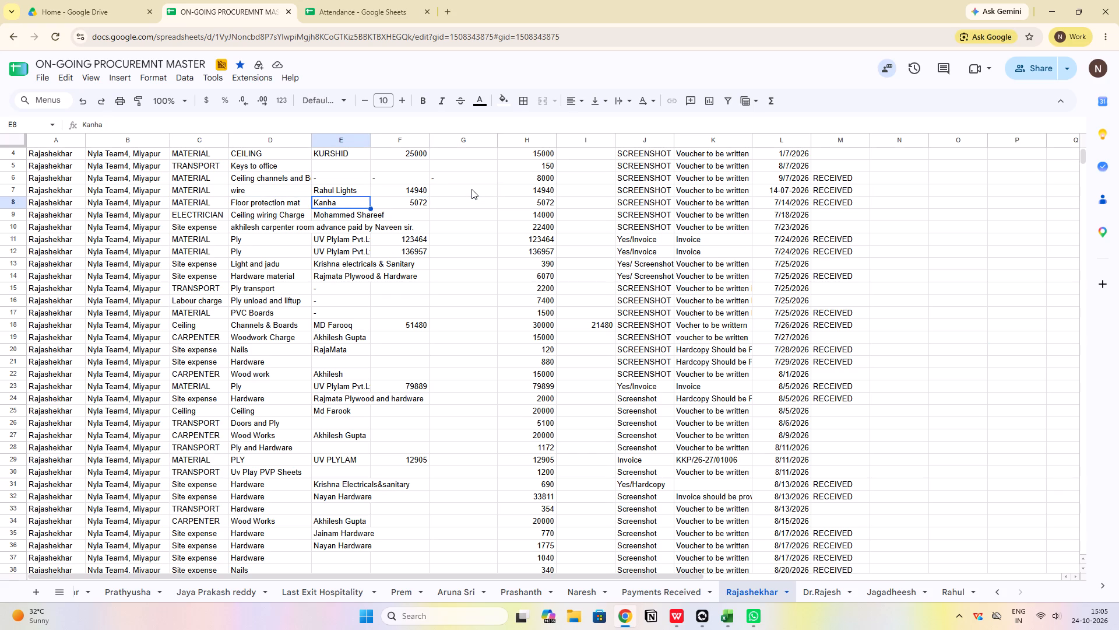
{"action": "key", "text": "Down"}
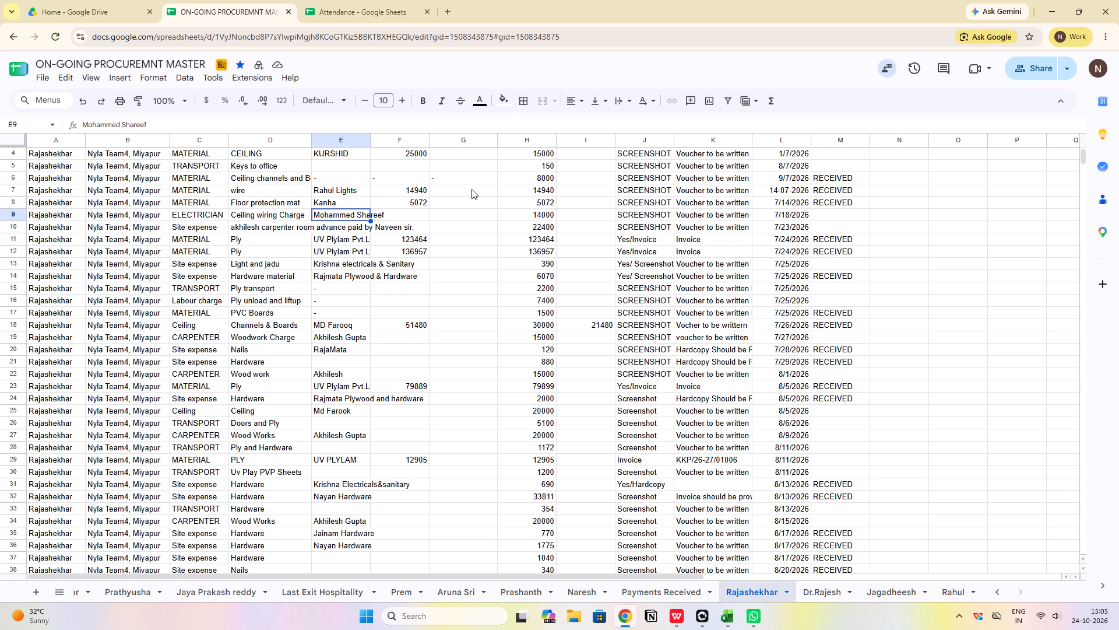
{"action": "key", "text": "Right"}
{"action": "key", "text": "Right"}
{"action": "key", "text": "Right"}
{"action": "key", "text": "Right"}
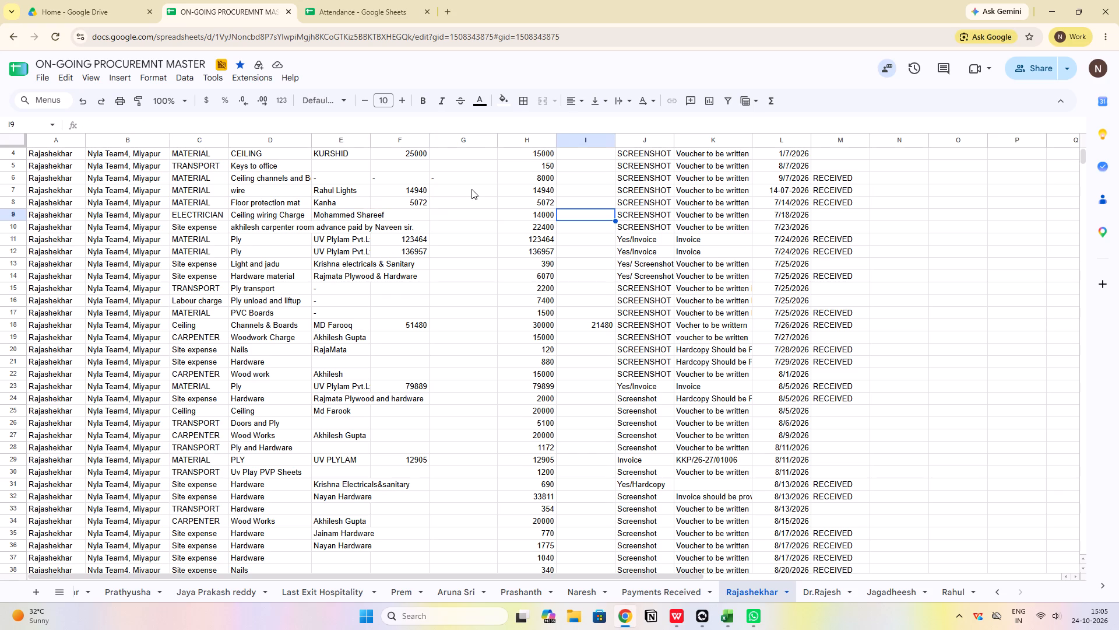
{"action": "key", "text": "Left"}
{"action": "key", "text": "Left"}
{"action": "key", "text": "Down"}
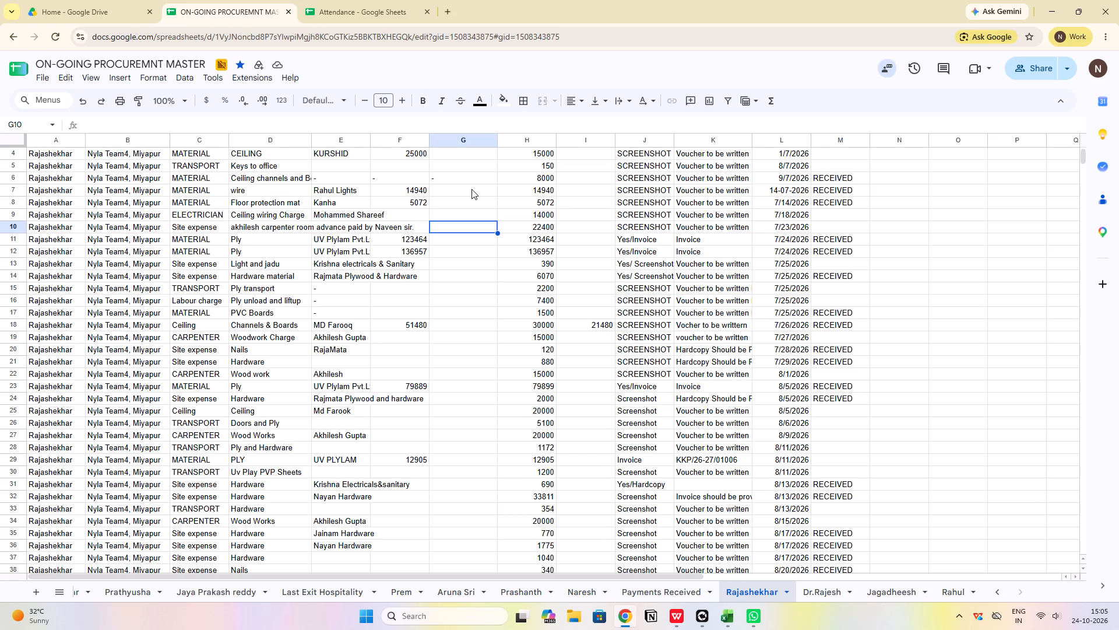
{"action": "key", "text": "Left"}
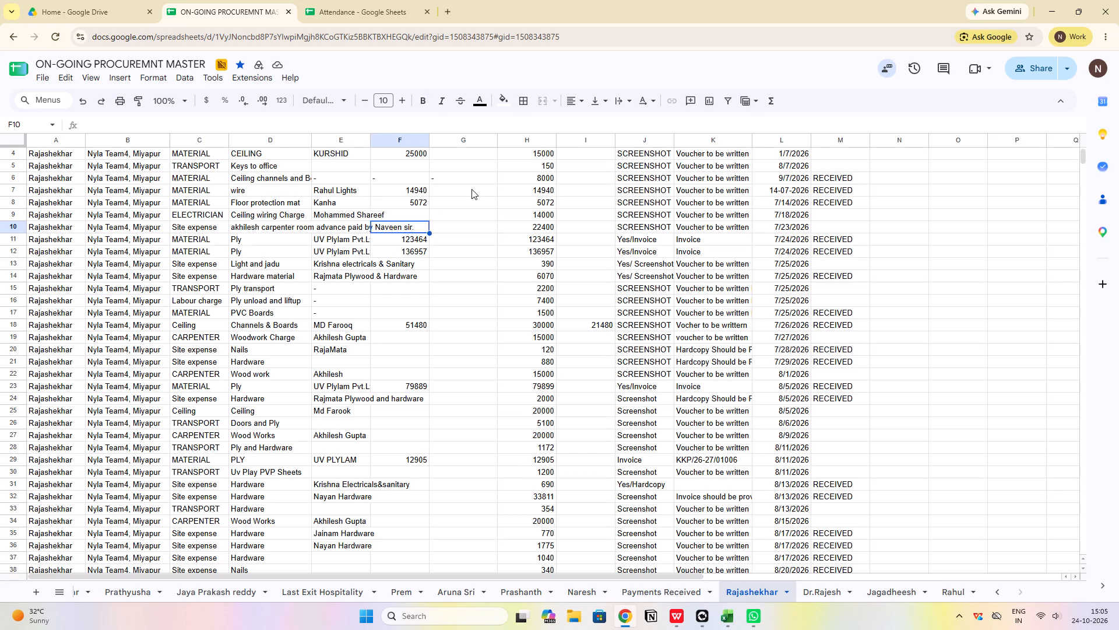
{"action": "key", "text": "Left"}
{"action": "key", "text": "Right"}
Examine the UV Plylam ply entry's payment fields and the vendors of the entries down to Rajmata Plywood & Hardware.
{"action": "key", "text": "Down"}
{"action": "key", "text": "Right"}
{"action": "key", "text": "Right"}
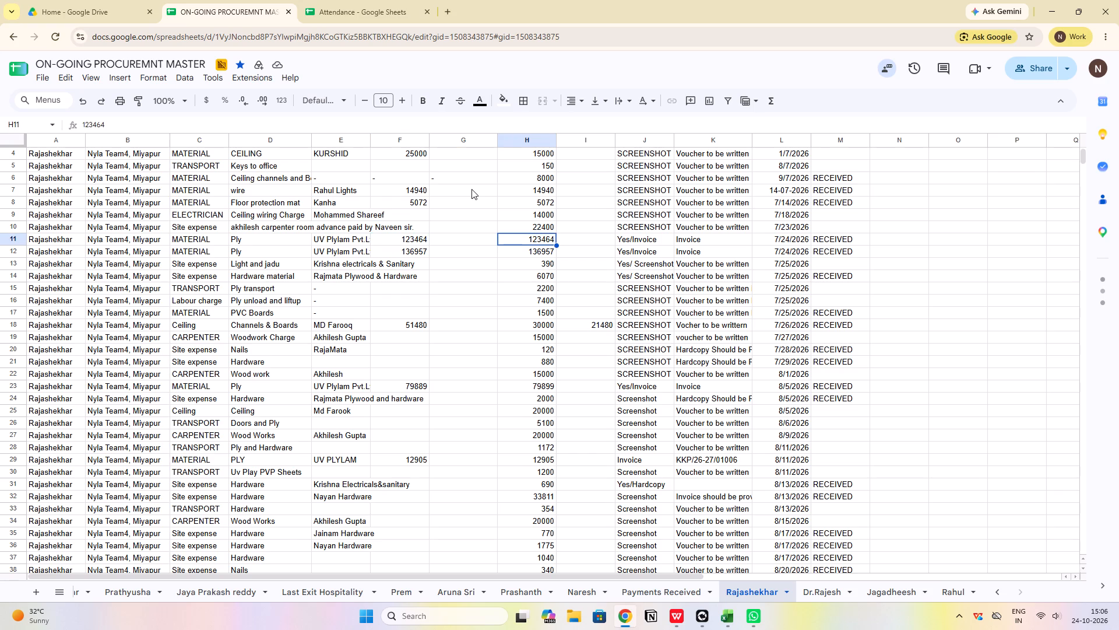
{"action": "key", "text": "Left"}
{"action": "key", "text": "Left"}
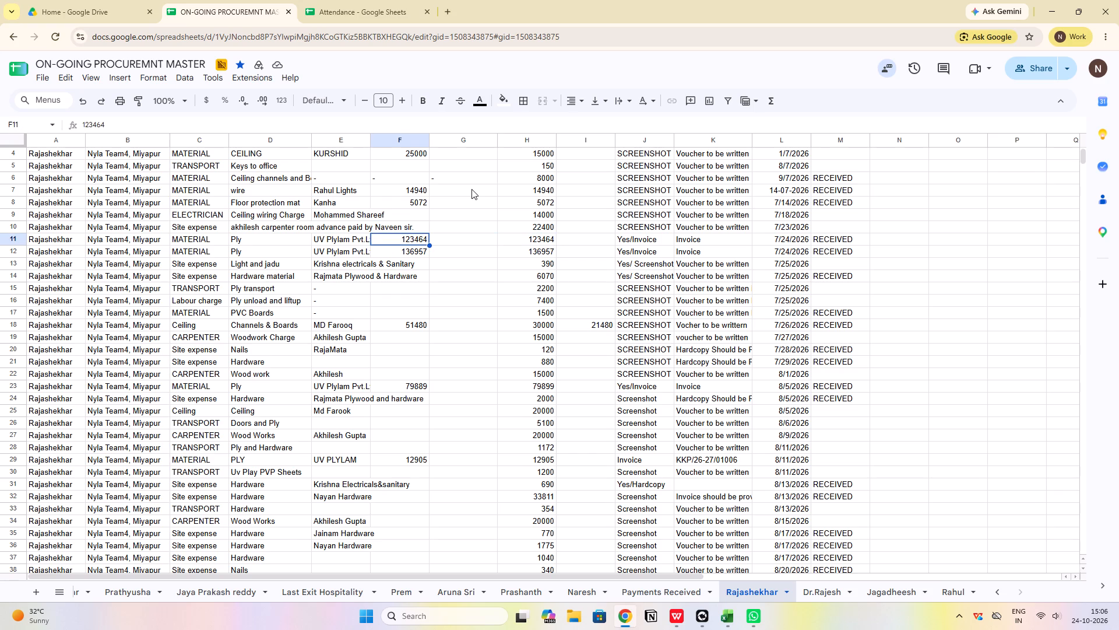
{"action": "key", "text": "Left"}
{"action": "key", "text": "Left"}
{"action": "key", "text": "Right"}
{"action": "key", "text": "Down"}
{"action": "key", "text": "Down"}
{"action": "key", "text": "Down"}
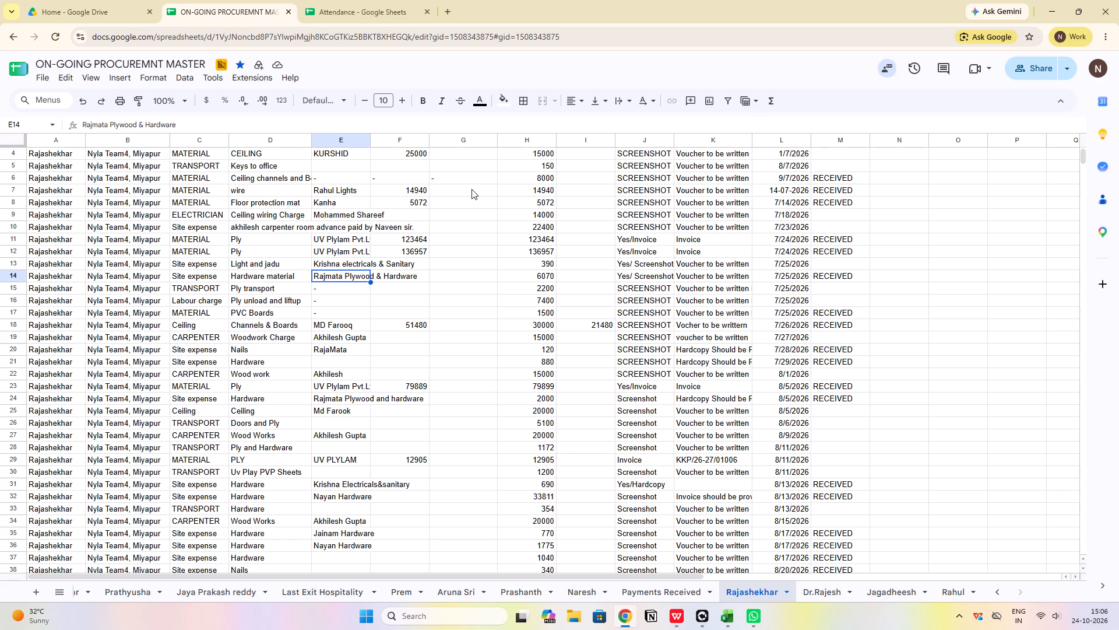
Go back up the Vendor column to view the column headings and category totals at the top of Rajashekhar's sheet.
{"action": "key", "text": "Down"}
{"action": "key", "text": "Up"}
{"action": "key", "text": "Up"}
{"action": "key", "text": "Up"}
{"action": "key", "text": "Up"}
{"action": "key", "text": "Up"}
{"action": "key", "text": "Up"}
{"action": "key", "text": "Up"}
{"action": "key", "text": "Up"}
{"action": "key", "text": "Up"}
{"action": "key", "text": "Up"}
{"action": "key", "text": "Up"}
{"action": "key", "text": "Up"}
{"action": "key", "text": "Up"}
{"action": "key", "text": "Up"}
{"action": "key", "text": "Up"}
{"action": "key", "text": "Up"}
{"action": "key", "text": "Up"}
{"action": "key", "text": "Up"}
{"action": "key", "text": "Up"}
{"action": "key", "text": "Up"}
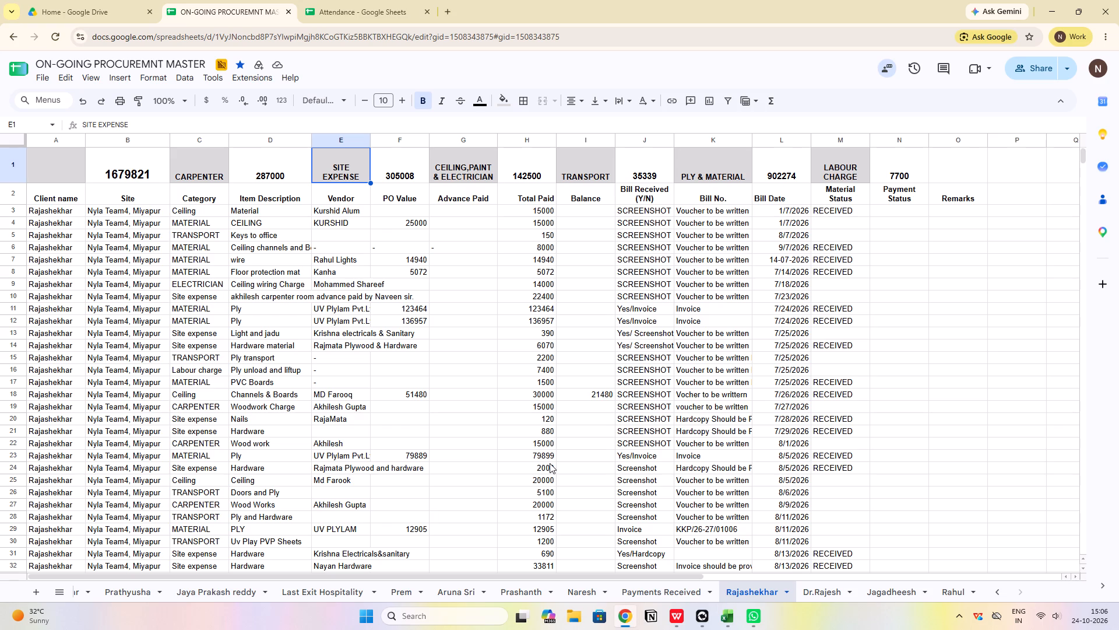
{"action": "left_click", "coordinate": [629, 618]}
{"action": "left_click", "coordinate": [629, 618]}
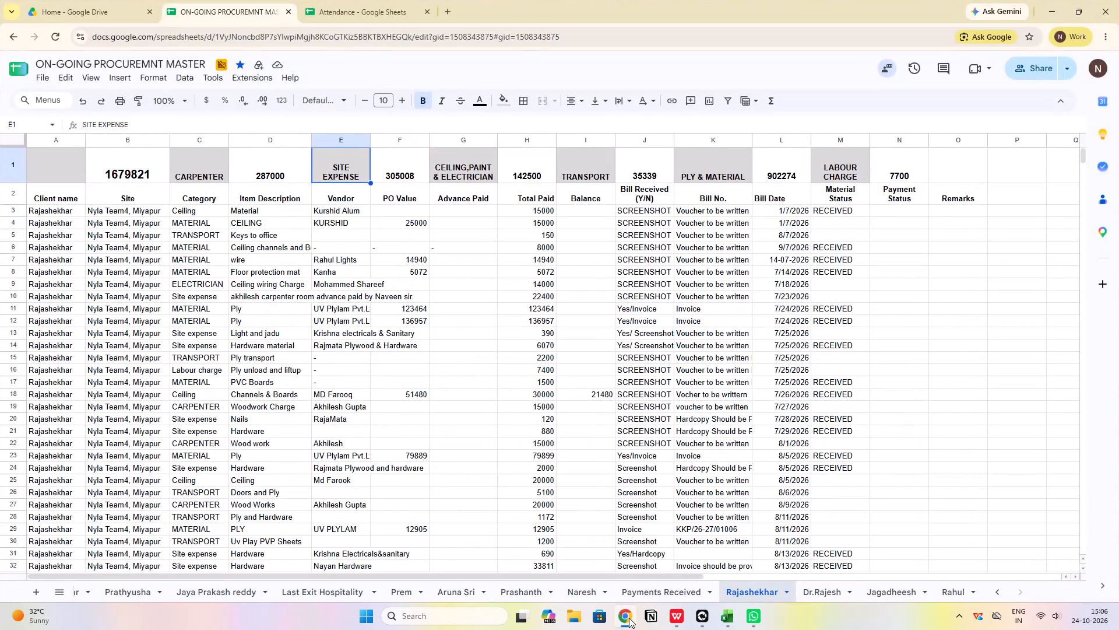
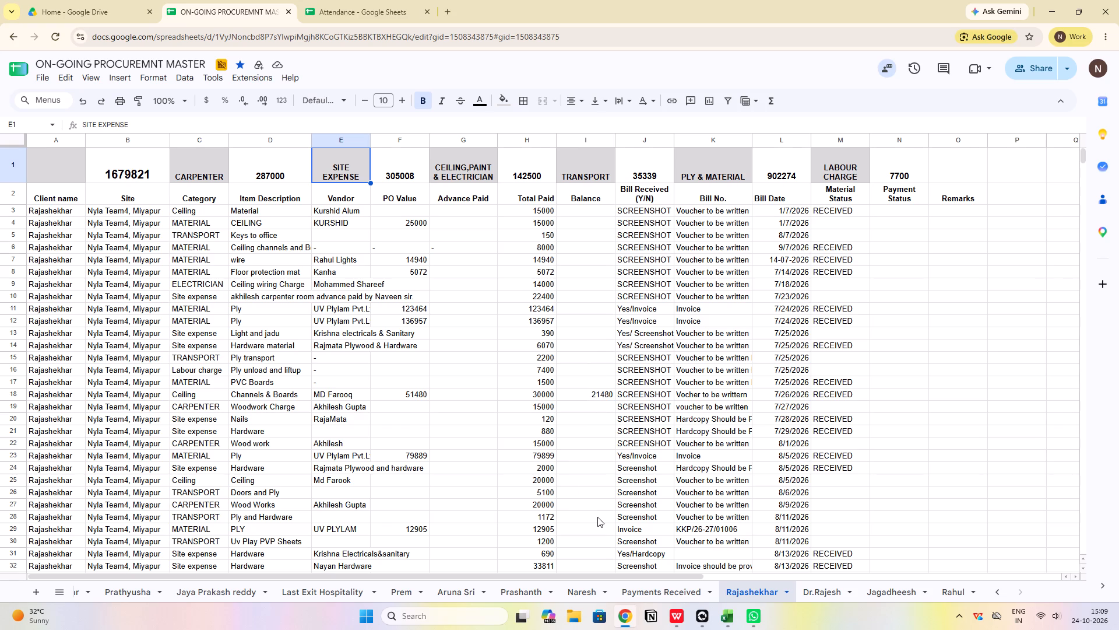
Examine the UV PLYLAM ply entry dated 8/11/2026 across its row, from the Balance column back to the client name.
{"action": "left_click", "coordinate": [586, 531]}
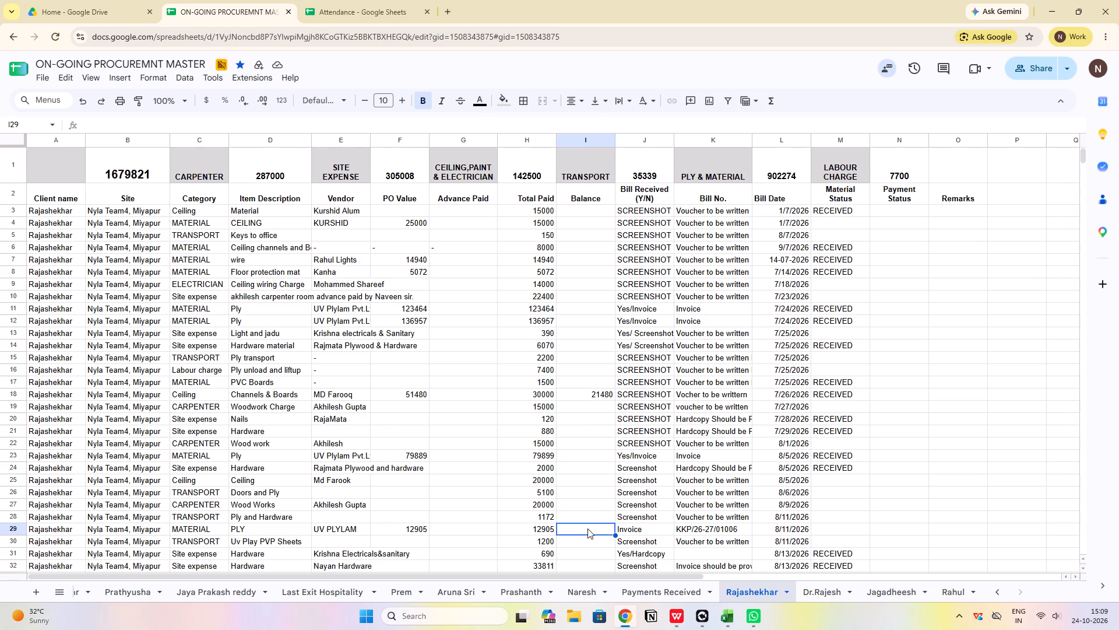
{"action": "key", "text": "Left"}
{"action": "key", "text": "Left"}
{"action": "key", "text": "Left"}
{"action": "key", "text": "Left"}
{"action": "key", "text": "Left"}
{"action": "key", "text": "Left"}
{"action": "key", "text": "Left"}
{"action": "key", "text": "Left"}
{"action": "key", "text": "Left"}
{"action": "key", "text": "Left"}
{"action": "key", "text": "Left"}
{"action": "key", "text": "Left"}
{"action": "key", "text": "Left"}
{"action": "key", "text": "Left"}
{"action": "key", "text": "Left"}
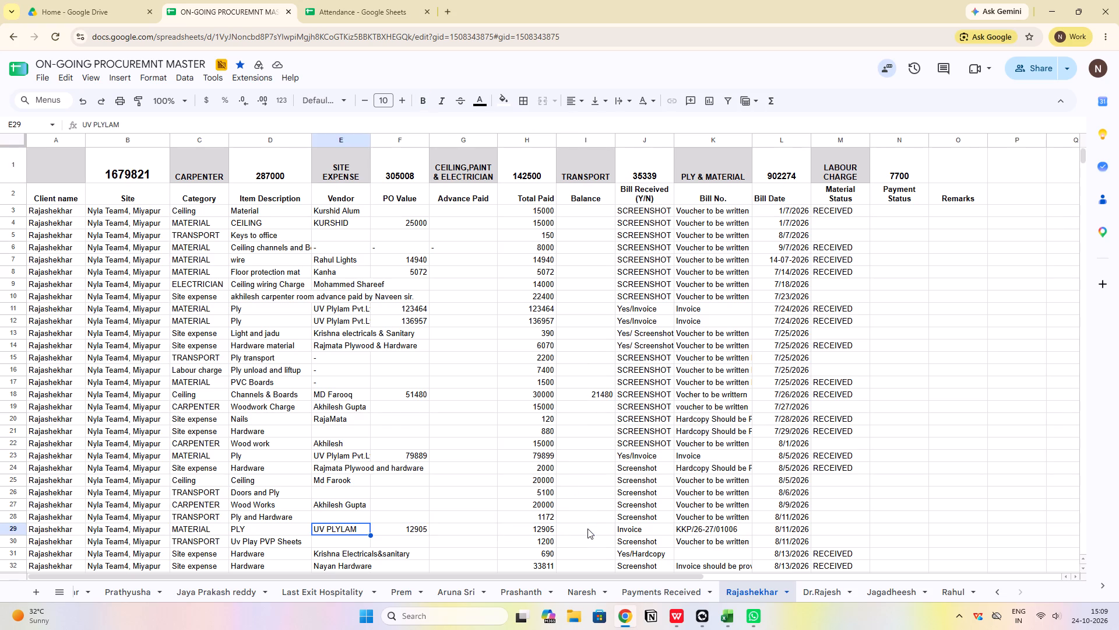
Look through Rajashekhar's entries below the UV PLYLAM ply row, down to the early September wire entry.
{"action": "key", "text": "Down"}
{"action": "key", "text": "Down"}
{"action": "key", "text": "Down"}
{"action": "key", "text": "Down"}
{"action": "key", "text": "Down"}
{"action": "key", "text": "Down"}
{"action": "key", "text": "Down"}
{"action": "key", "text": "Down"}
{"action": "key", "text": "Down"}
{"action": "key", "text": "Down"}
{"action": "key", "text": "Down"}
{"action": "key", "text": "Down"}
{"action": "key", "text": "Down"}
{"action": "key", "text": "Down"}
{"action": "key", "text": "Down"}
{"action": "key", "text": "Down"}
{"action": "key", "text": "Down"}
{"action": "key", "text": "Down"}
{"action": "key", "text": "Down"}
{"action": "key", "text": "Down"}
{"action": "key", "text": "Down"}
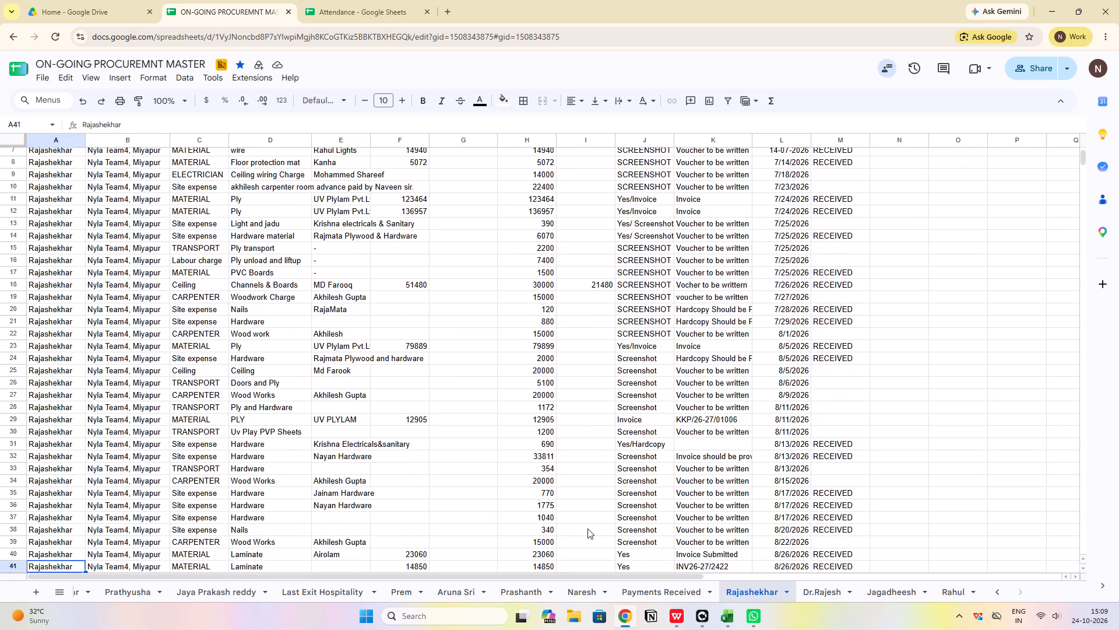
Go back up to the August entries and examine the item descriptions around the nails entry dated 8/20/2026.
{"action": "key", "text": "Up"}
{"action": "key", "text": "Up"}
{"action": "key", "text": "Up"}
{"action": "key", "text": "Up"}
{"action": "key", "text": "Up"}
{"action": "key", "text": "Up"}
{"action": "key", "text": "Up"}
{"action": "key", "text": "Up"}
{"action": "key", "text": "Up"}
{"action": "key", "text": "Up"}
{"action": "key", "text": "Up"}
{"action": "key", "text": "Up"}
{"action": "key", "text": "Up"}
{"action": "key", "text": "Up"}
{"action": "key", "text": "Up"}
{"action": "key", "text": "Up"}
{"action": "key", "text": "Up"}
{"action": "key", "text": "Up"}
{"action": "key", "text": "Up"}
{"action": "key", "text": "Up"}
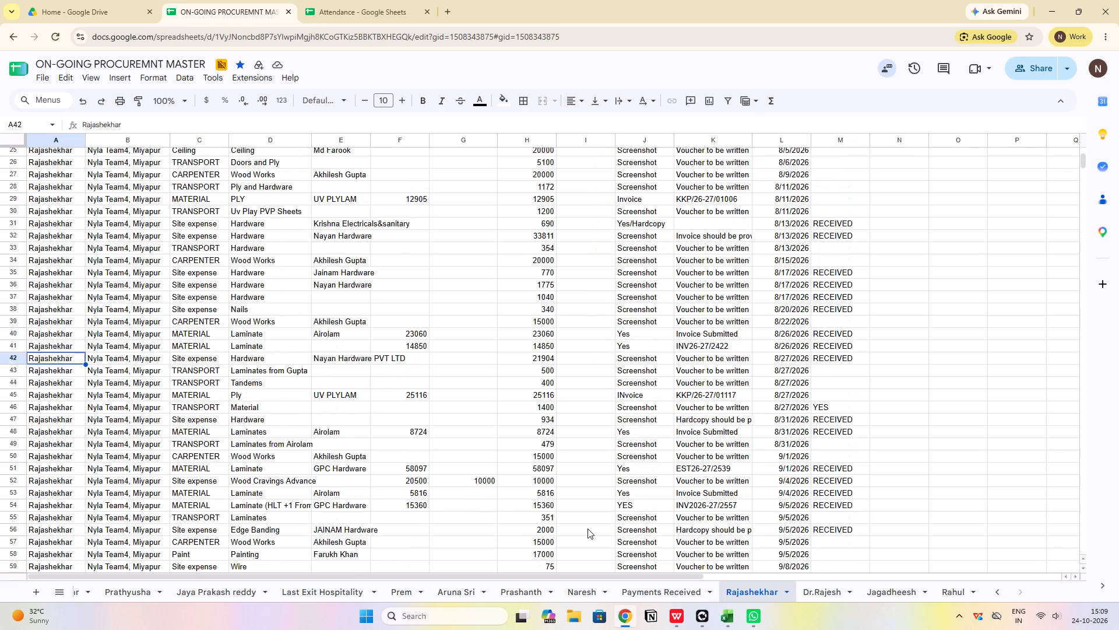
{"action": "key", "text": "Right"}
{"action": "key", "text": "Up"}
{"action": "key", "text": "Right"}
{"action": "key", "text": "Right"}
{"action": "key", "text": "Right"}
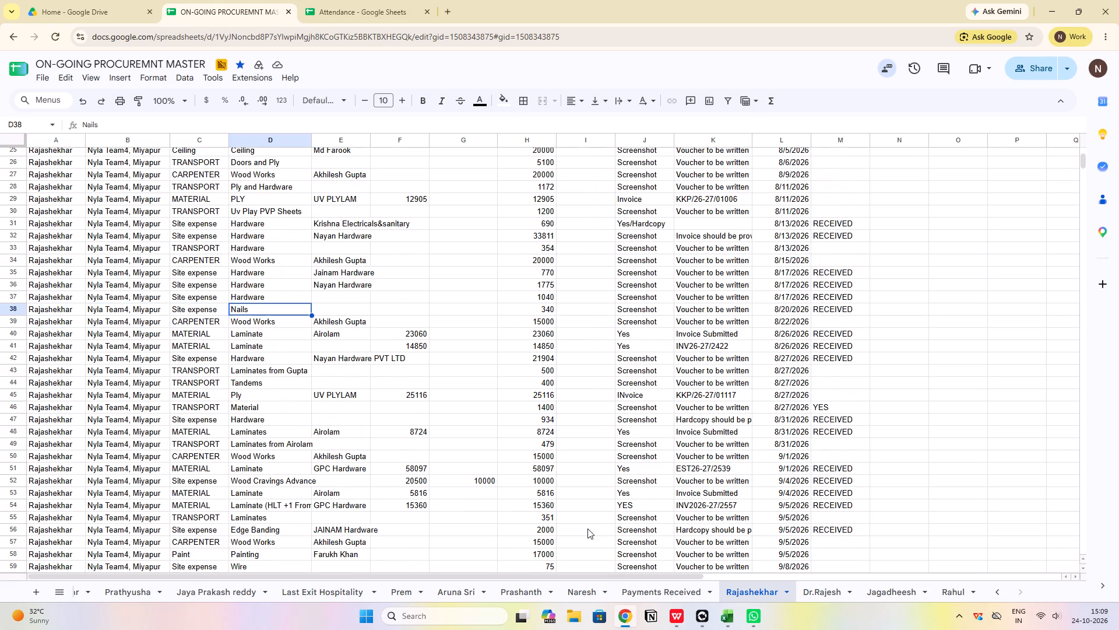
{"action": "key", "text": "Up"}
Examine the vendors from the late-August laminate entries down to the September GPC Hardware laminate, returning to GPC Hardware's 9/1/2026 entry.
{"action": "key", "text": "Down"}
{"action": "key", "text": "Down"}
{"action": "key", "text": "Down"}
{"action": "key", "text": "Down"}
{"action": "key", "text": "Down"}
{"action": "key", "text": "Down"}
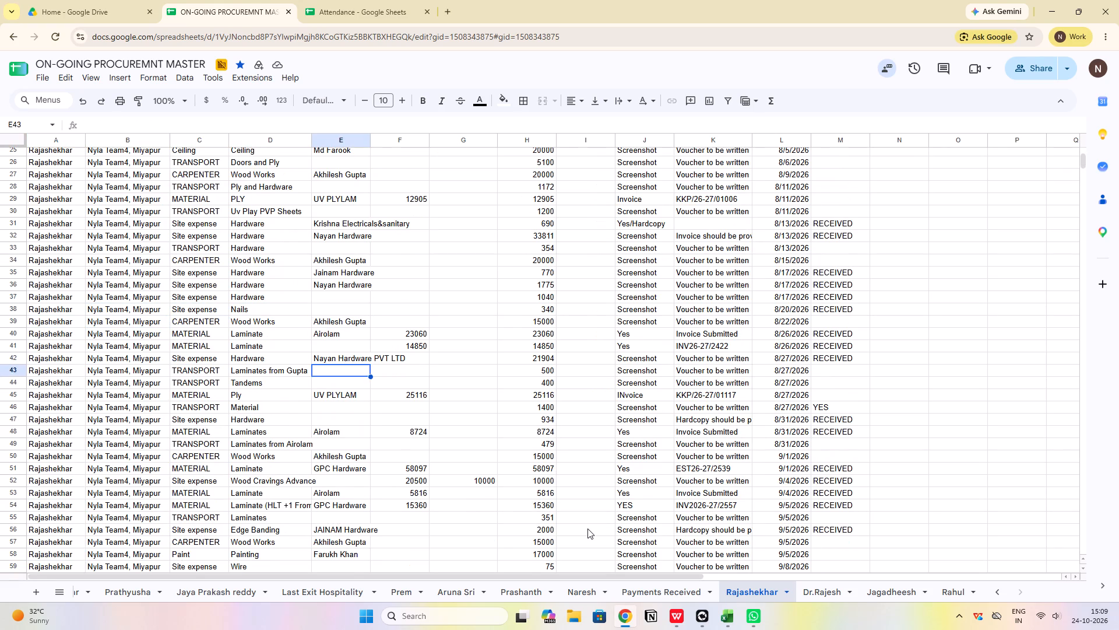
{"action": "key", "text": "Down"}
{"action": "key", "text": "Down"}
{"action": "key", "text": "Down"}
{"action": "key", "text": "Down"}
{"action": "key", "text": "Down"}
{"action": "key", "text": "Down"}
{"action": "key", "text": "Down"}
{"action": "key", "text": "Down"}
{"action": "key", "text": "Down"}
{"action": "key", "text": "Down"}
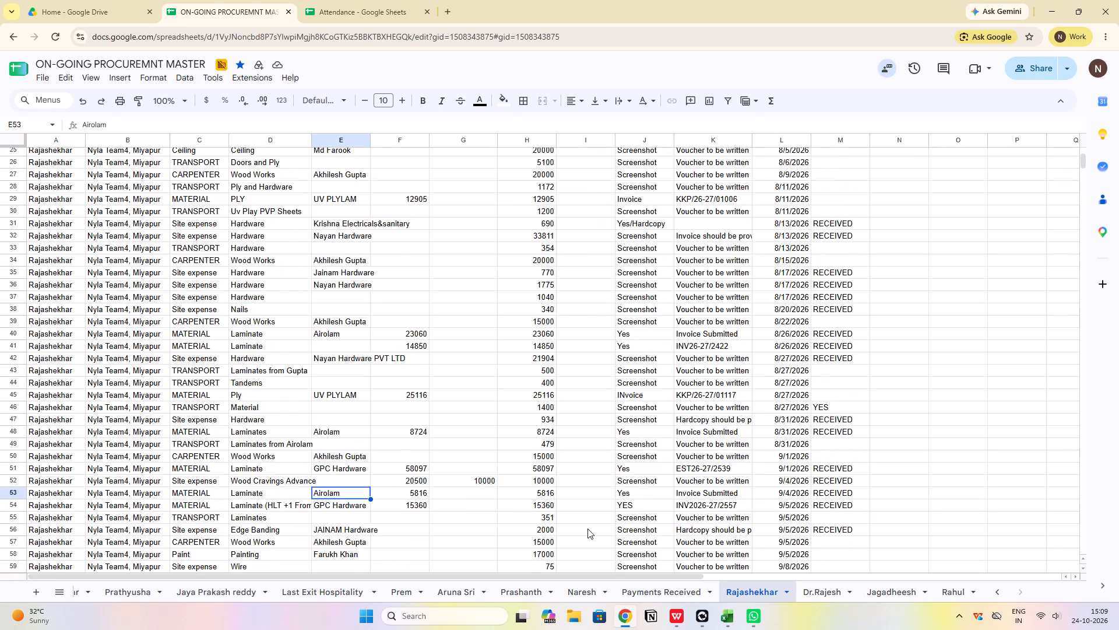
{"action": "key", "text": "Down"}
{"action": "key", "text": "Up"}
{"action": "key", "text": "Up"}
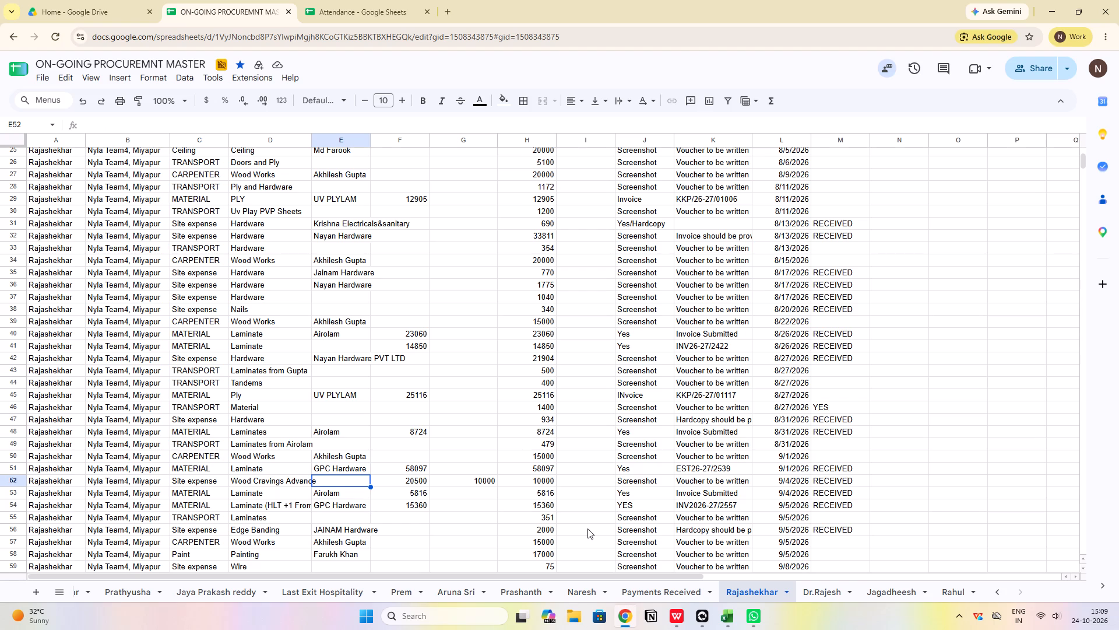
{"action": "key", "text": "Up"}
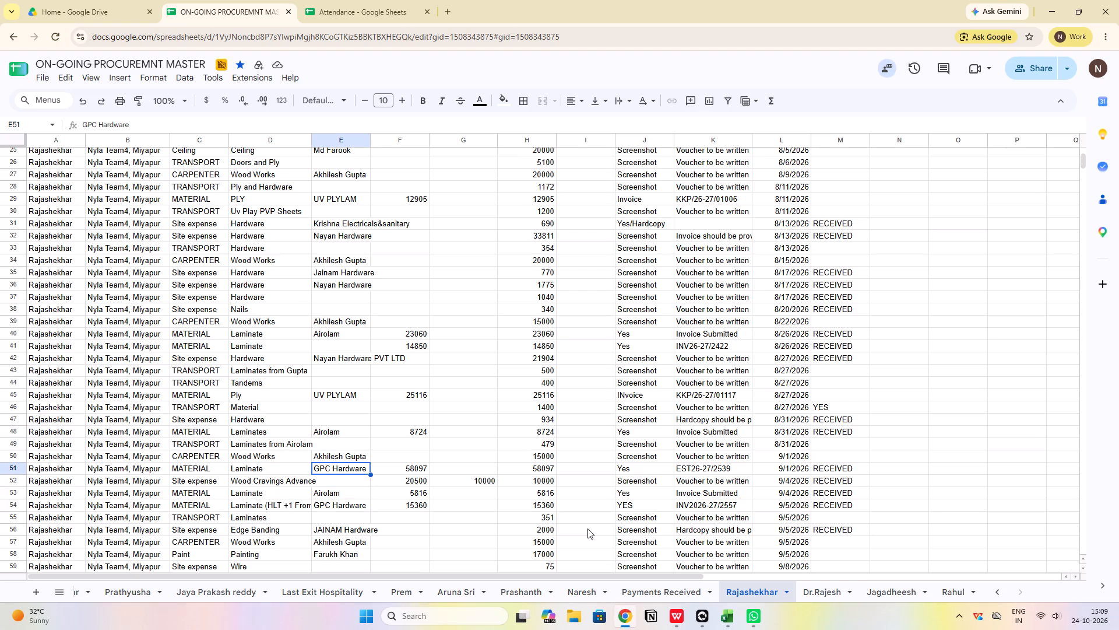
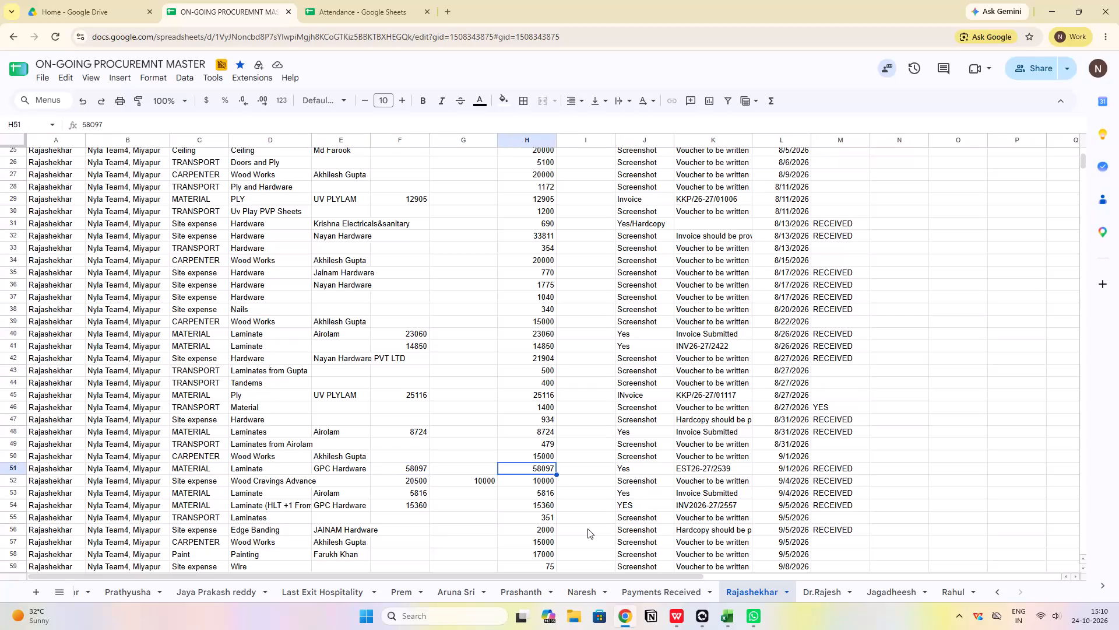
Examine GPC Hardware's 9/1/2026 laminate entry from its paid amount across to the date, returning to the amount.
{"action": "key", "text": "Right"}
{"action": "key", "text": "Right"}
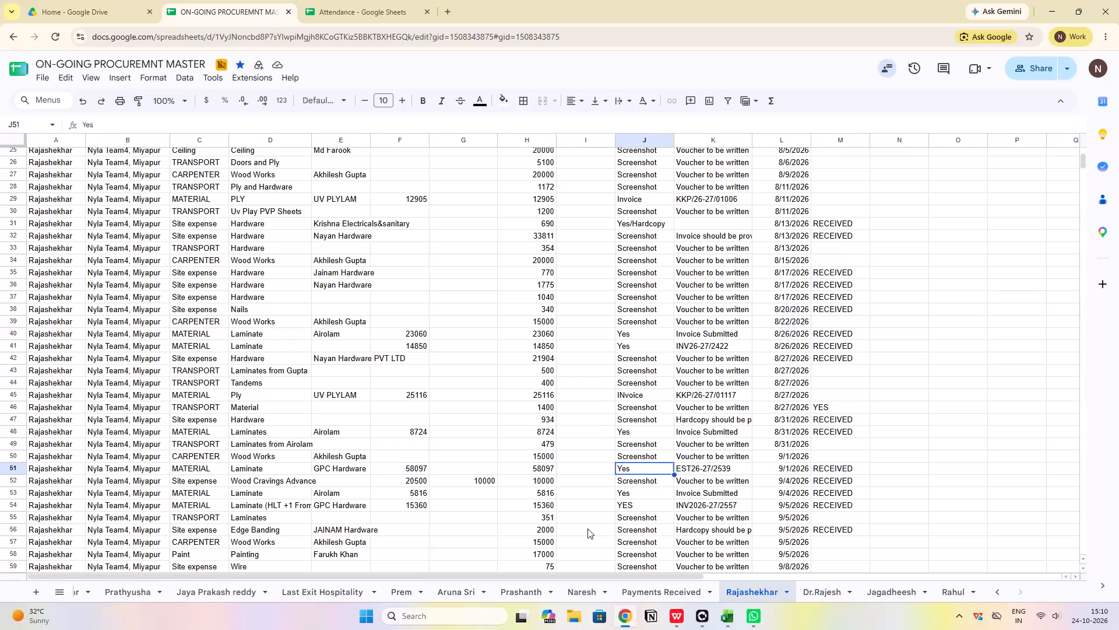
{"action": "key", "text": "Right"}
{"action": "key", "text": "Right"}
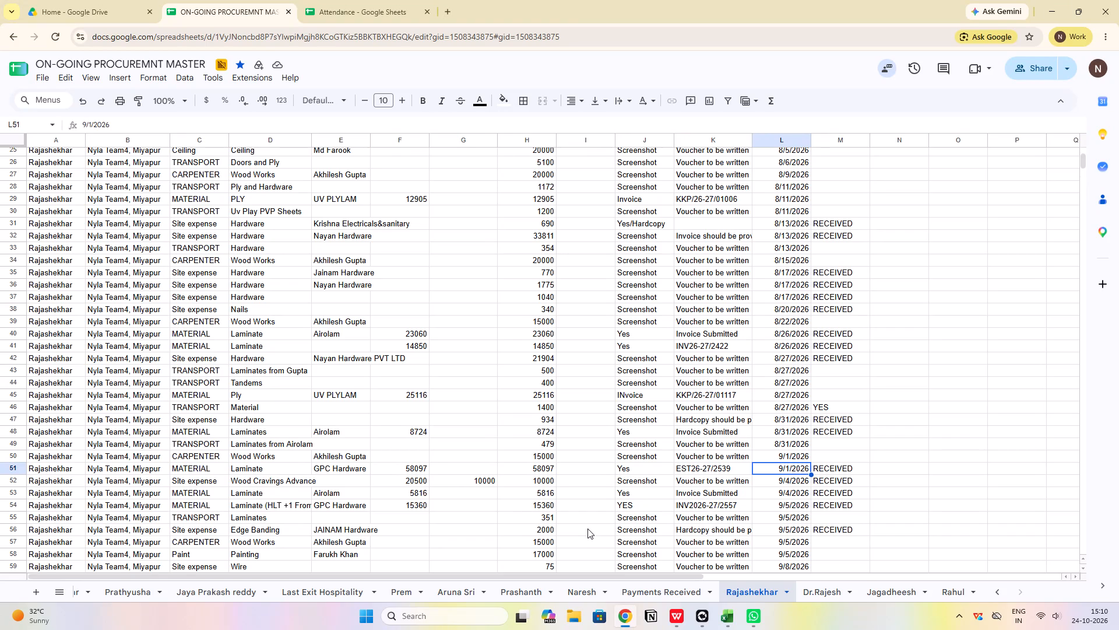
{"action": "key", "text": "Left"}
{"action": "key", "text": "Left"}
{"action": "key", "text": "Left"}
{"action": "key", "text": "Left"}
Look through Rajashekhar's September payment amounts below the 9/1/2026 GPC Hardware entry, down to the site reference amount dated 9/11/2026.
{"action": "key", "text": "Down"}
{"action": "key", "text": "Down"}
{"action": "key", "text": "Down"}
{"action": "key", "text": "Down"}
{"action": "key", "text": "Down"}
{"action": "key", "text": "Down"}
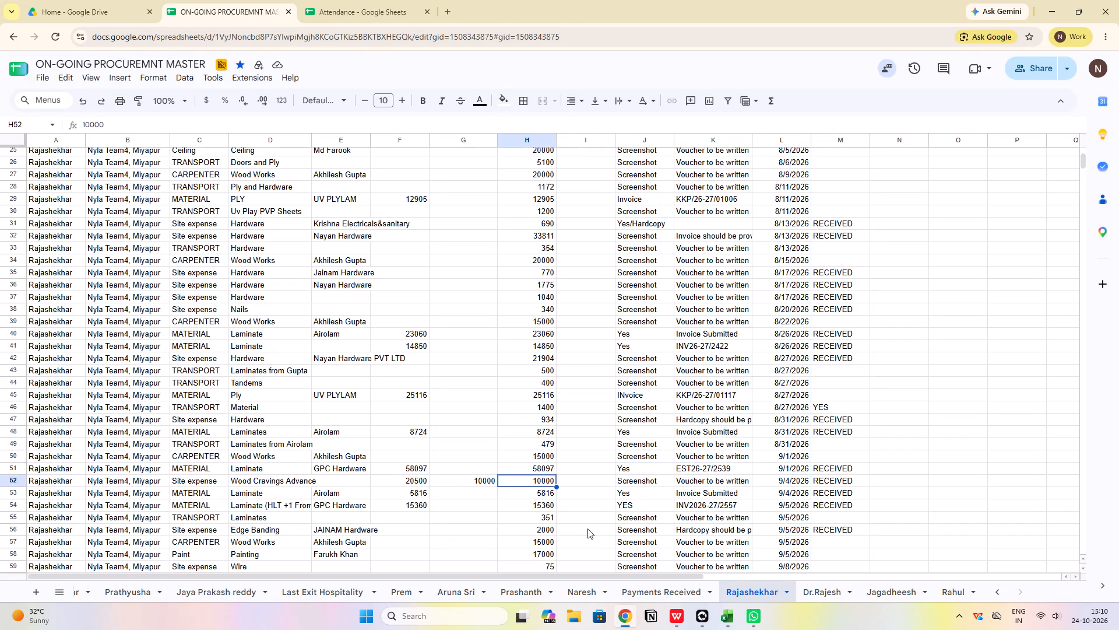
{"action": "key", "text": "Down"}
{"action": "key", "text": "Down"}
{"action": "key", "text": "Down"}
{"action": "key", "text": "Down"}
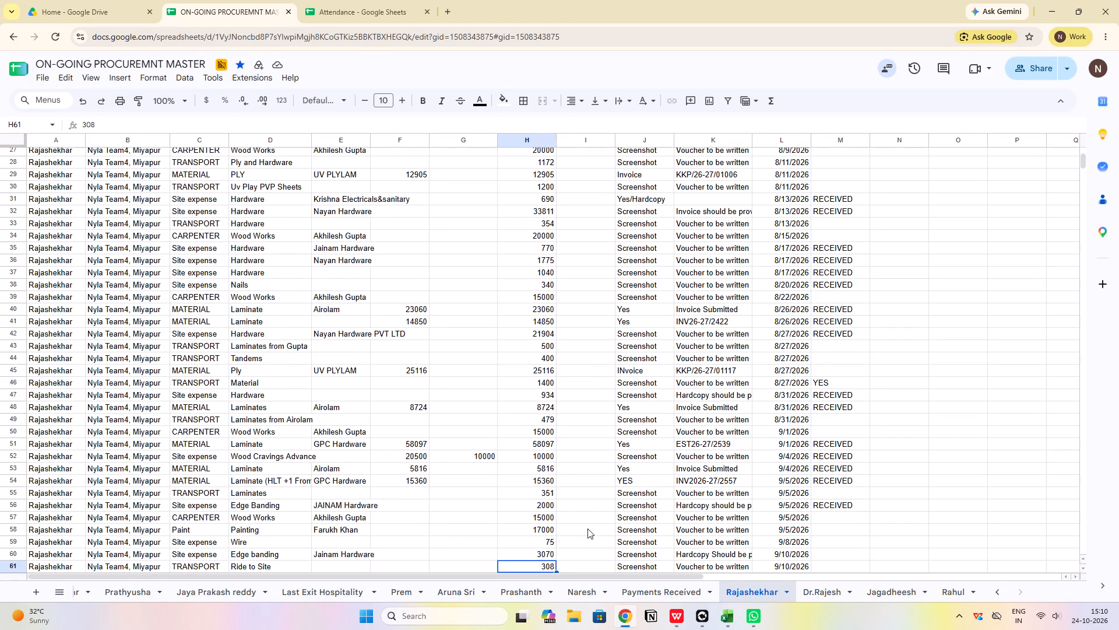
{"action": "key", "text": "Down"}
{"action": "key", "text": "Down"}
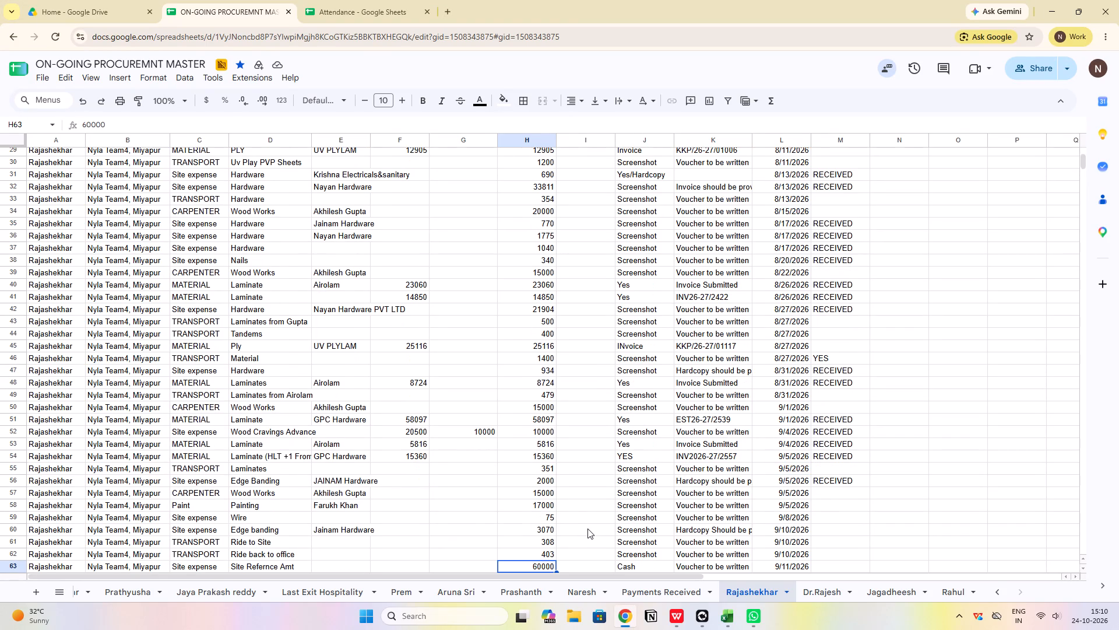
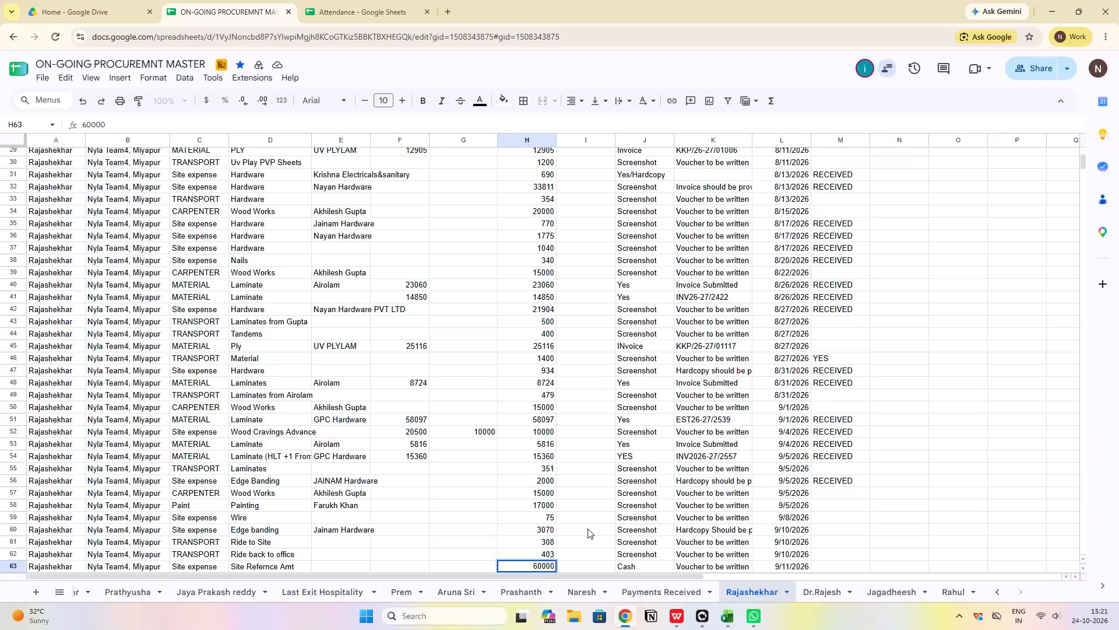
Look back through Rajashekhar's Total Paid amounts from the 8/11/2026 UV PLYLAM ply entry to the earliest entries, ending at Rahul Lights' wire payment.
{"action": "left_click", "coordinate": [528, 153]}
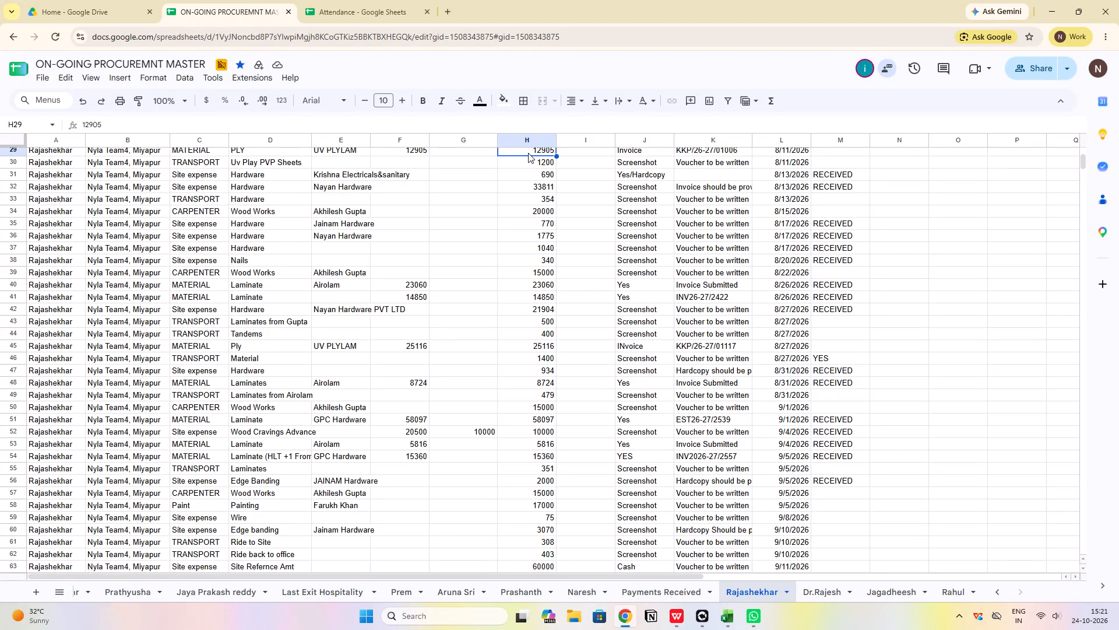
{"action": "key", "text": "Up"}
{"action": "key", "text": "Up"}
{"action": "key", "text": "Up"}
{"action": "key", "text": "Up"}
{"action": "key", "text": "Up"}
{"action": "key", "text": "Up"}
{"action": "key", "text": "Up"}
{"action": "key", "text": "Up"}
{"action": "key", "text": "Up"}
{"action": "key", "text": "Up"}
{"action": "key", "text": "Up"}
{"action": "key", "text": "Up"}
{"action": "key", "text": "Up"}
{"action": "key", "text": "Up"}
{"action": "key", "text": "Up"}
{"action": "key", "text": "Up"}
{"action": "key", "text": "Up"}
{"action": "key", "text": "Up"}
{"action": "key", "text": "Up"}
{"action": "key", "text": "Up"}
{"action": "key", "text": "Up"}
{"action": "key", "text": "Up"}
{"action": "key", "text": "Up"}
{"action": "key", "text": "Up"}
{"action": "key", "text": "Up"}
{"action": "key", "text": "Up"}
{"action": "key", "text": "Up"}
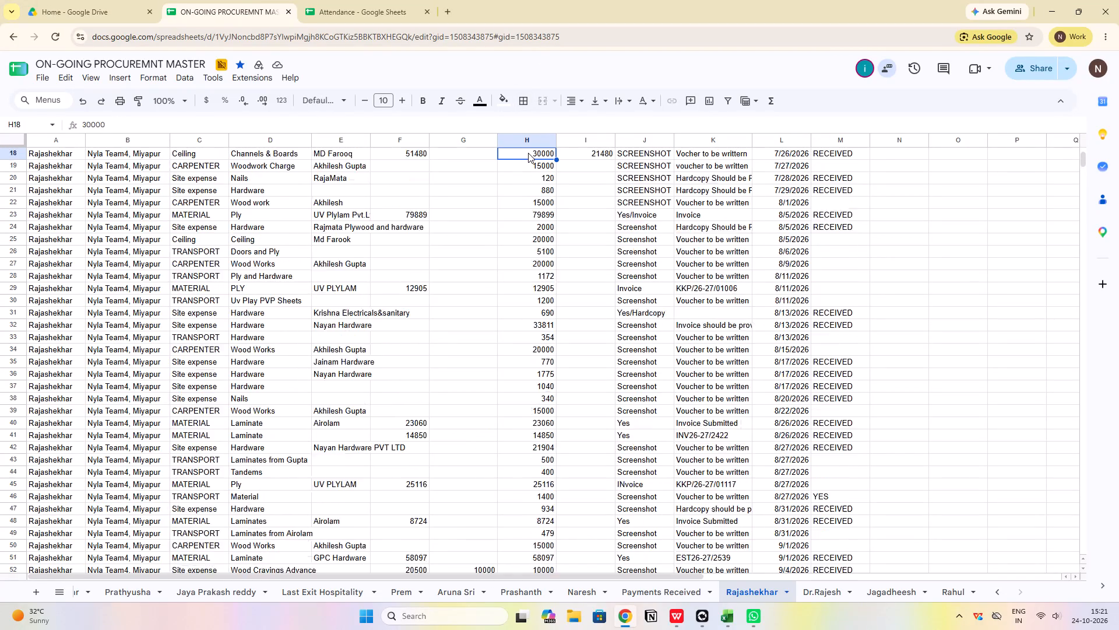
{"action": "key", "text": "Down"}
{"action": "key", "text": "Down"}
{"action": "key", "text": "Down"}
{"action": "key", "text": "Down"}
{"action": "key", "text": "Down"}
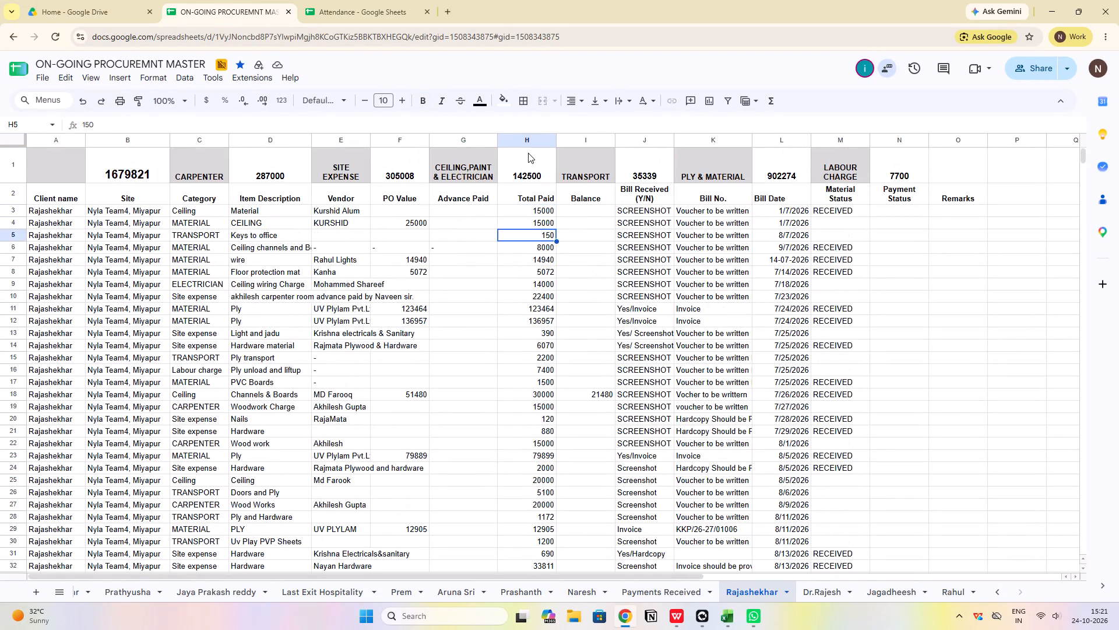
{"action": "key", "text": "Down"}
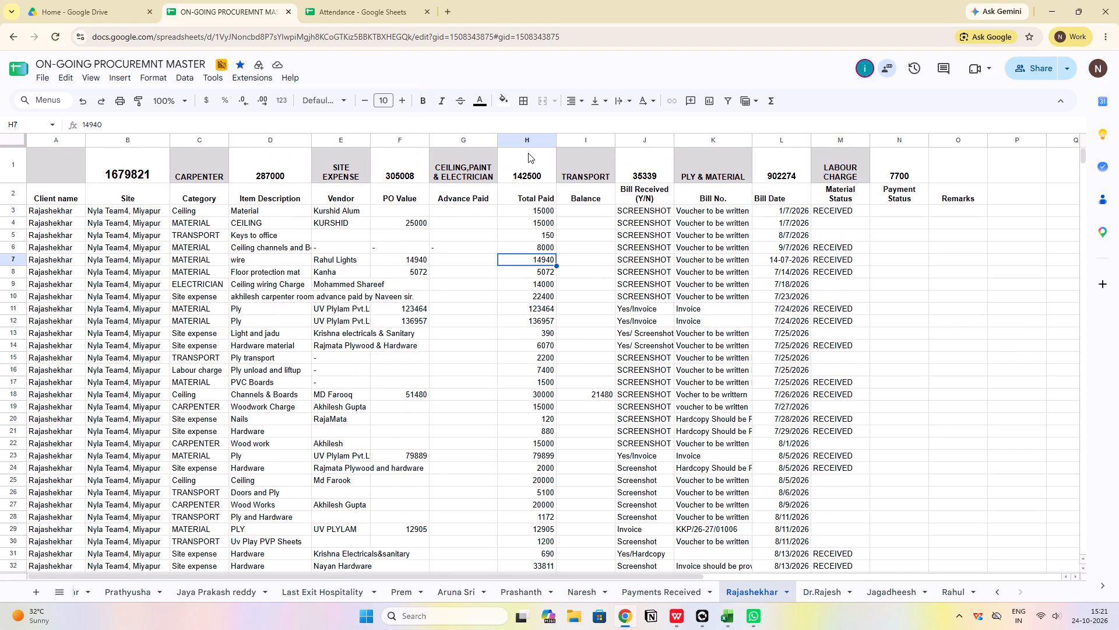
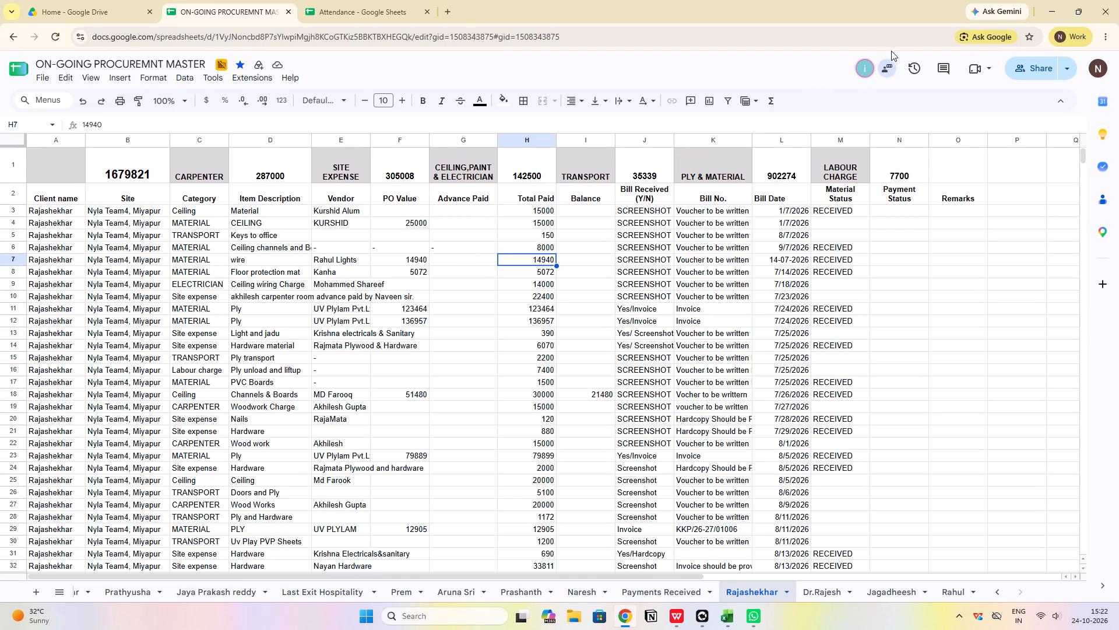
Check the other active collaborator and the document's chat activity, then return to the Rajashekhar sheet with the chat closed.
{"action": "left_click", "coordinate": [860, 66]}
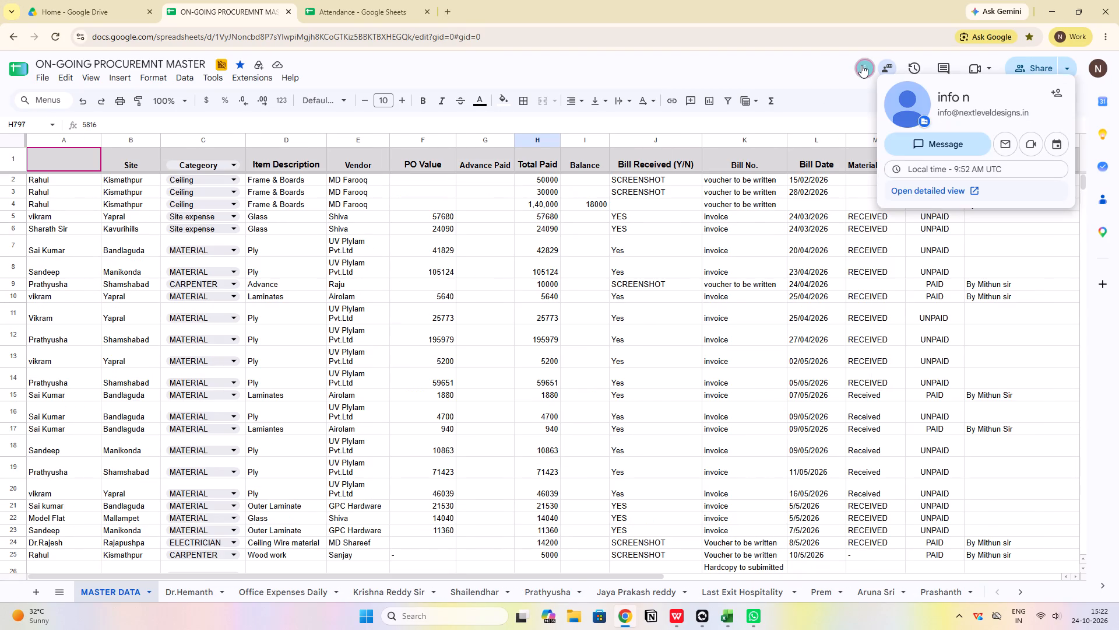
{"action": "left_click", "coordinate": [889, 69]}
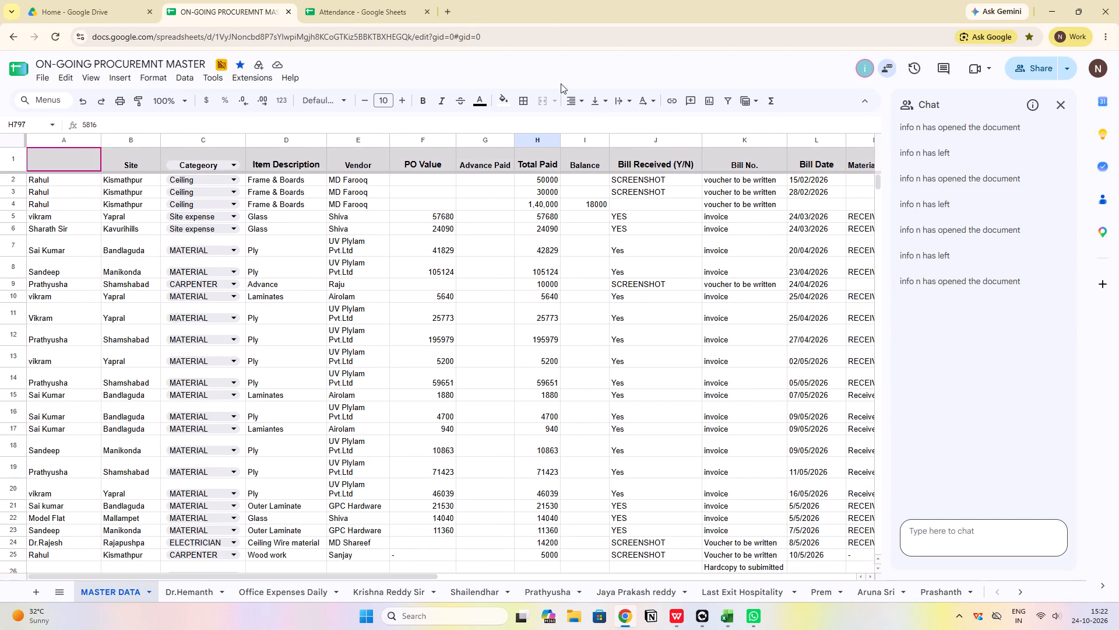
{"action": "left_click", "coordinate": [613, 69]}
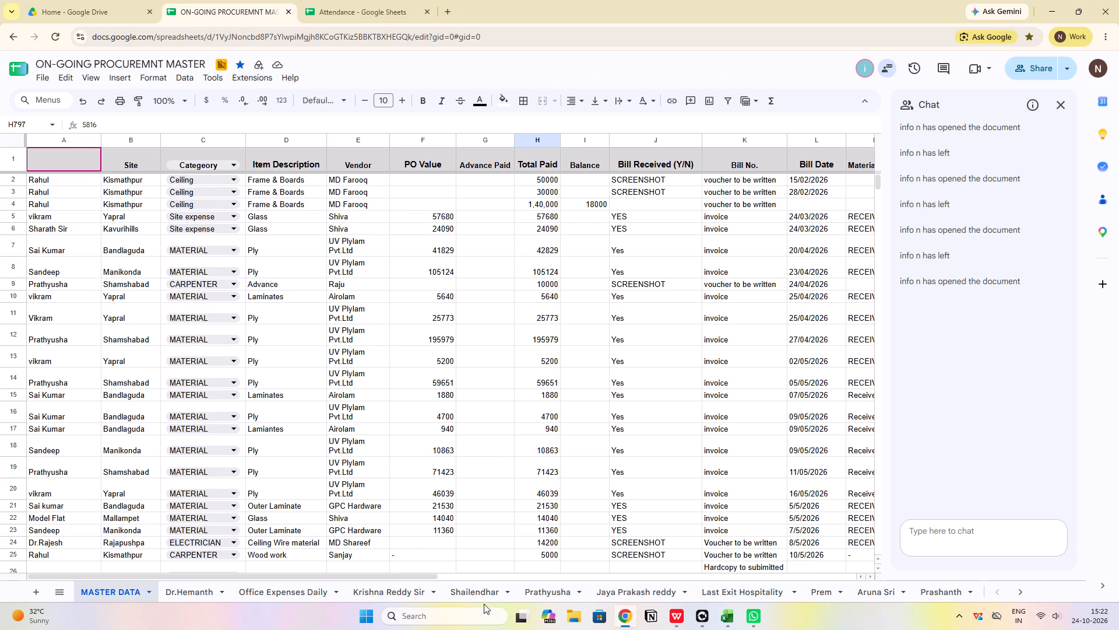
{"action": "left_click", "coordinate": [1022, 591]}
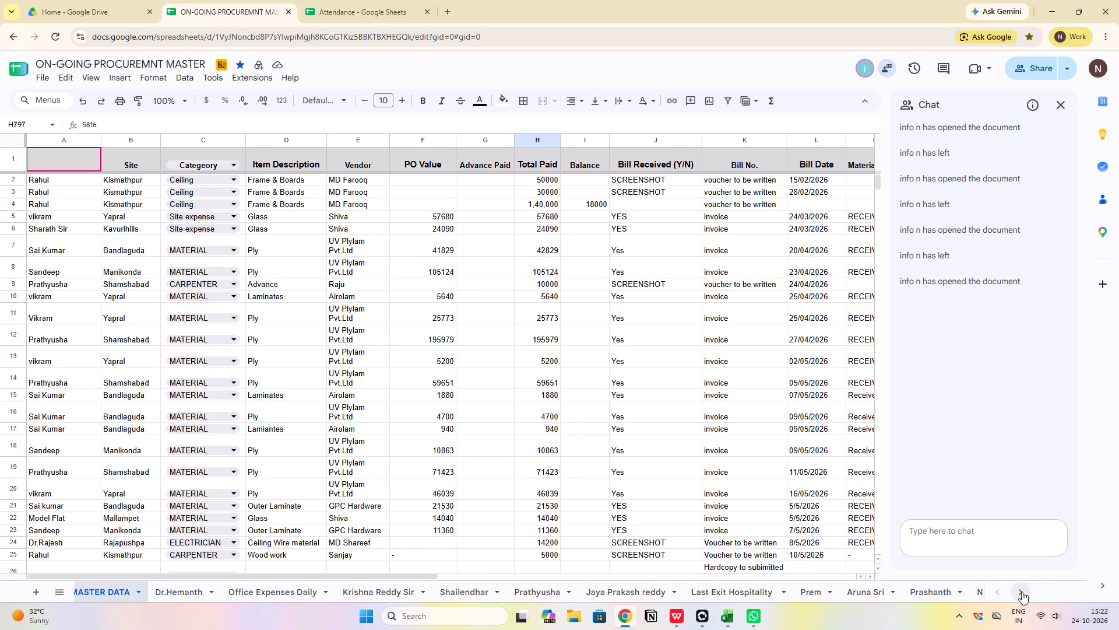
{"action": "left_click", "coordinate": [1067, 103]}
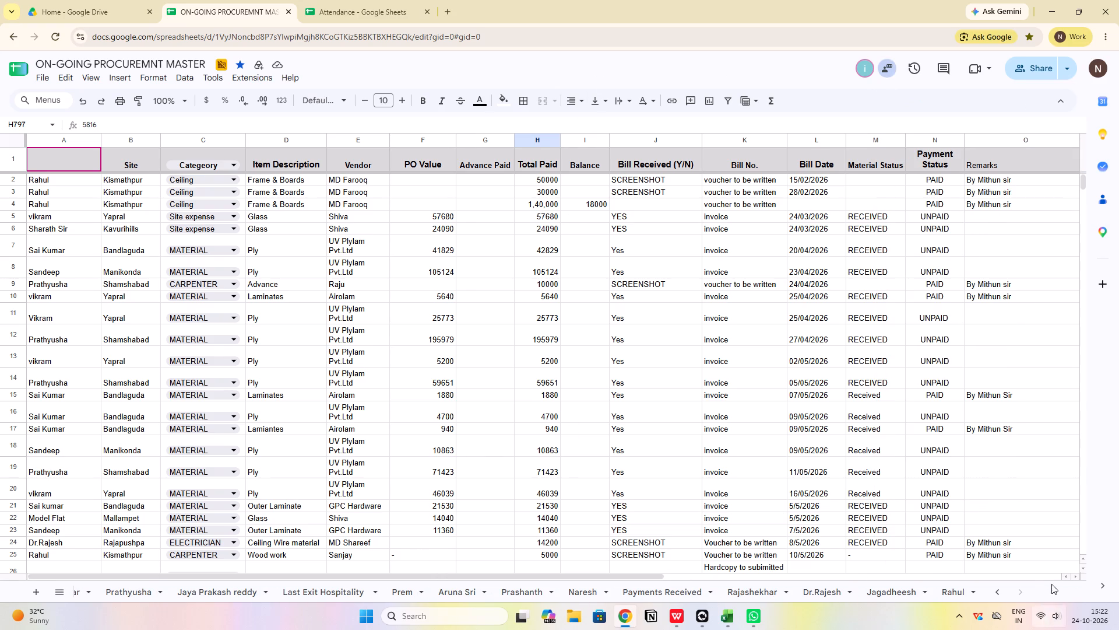
{"action": "left_click", "coordinate": [764, 591]}
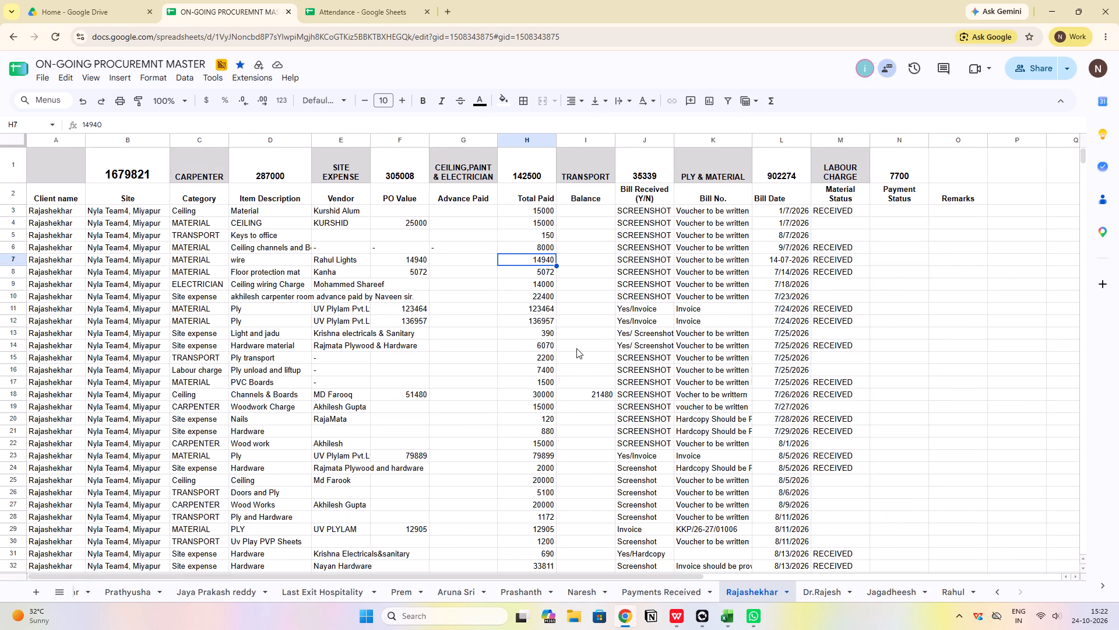
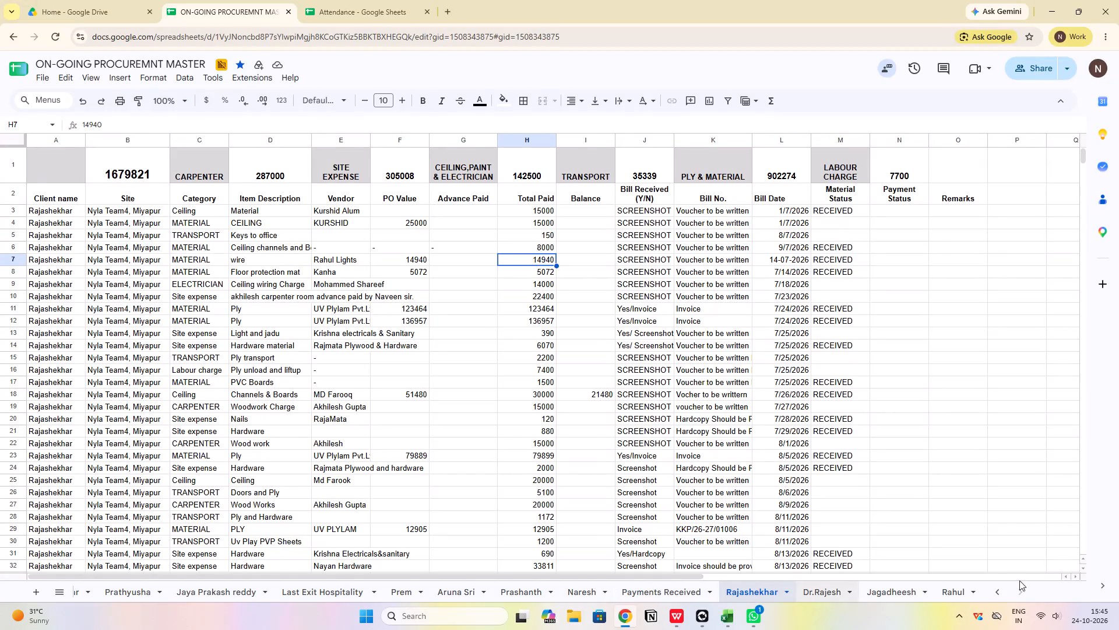
Look through the payment entries on the Rahul sheet for the Kismathpur site.
{"action": "left_click", "coordinate": [951, 591]}
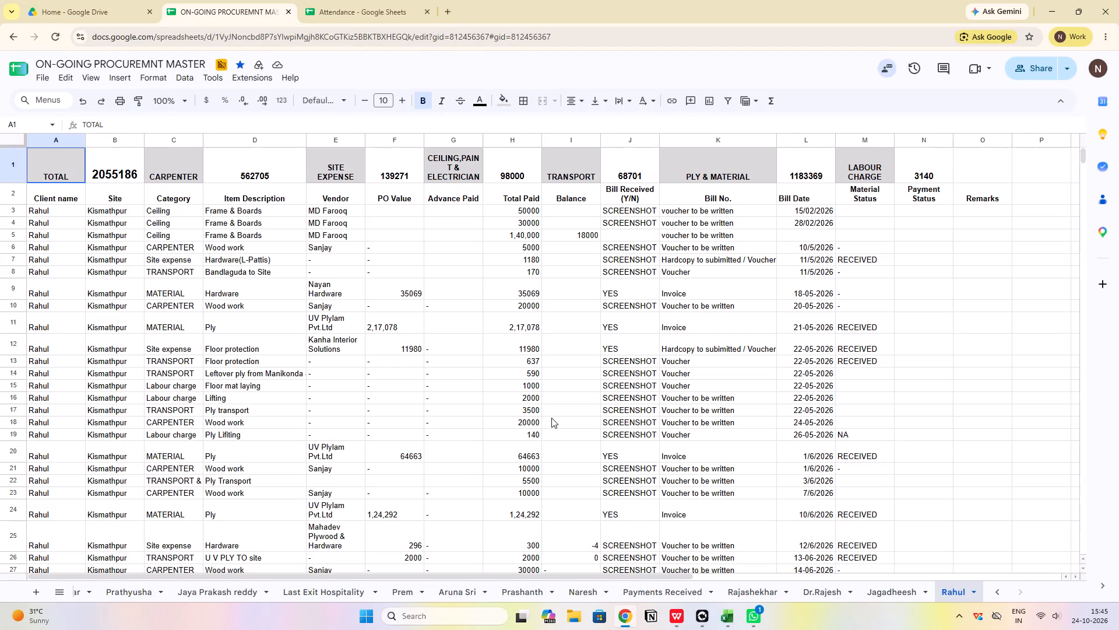
{"action": "scroll", "coordinate": [346, 348], "scroll_direction": "up", "scroll_amount": 3}
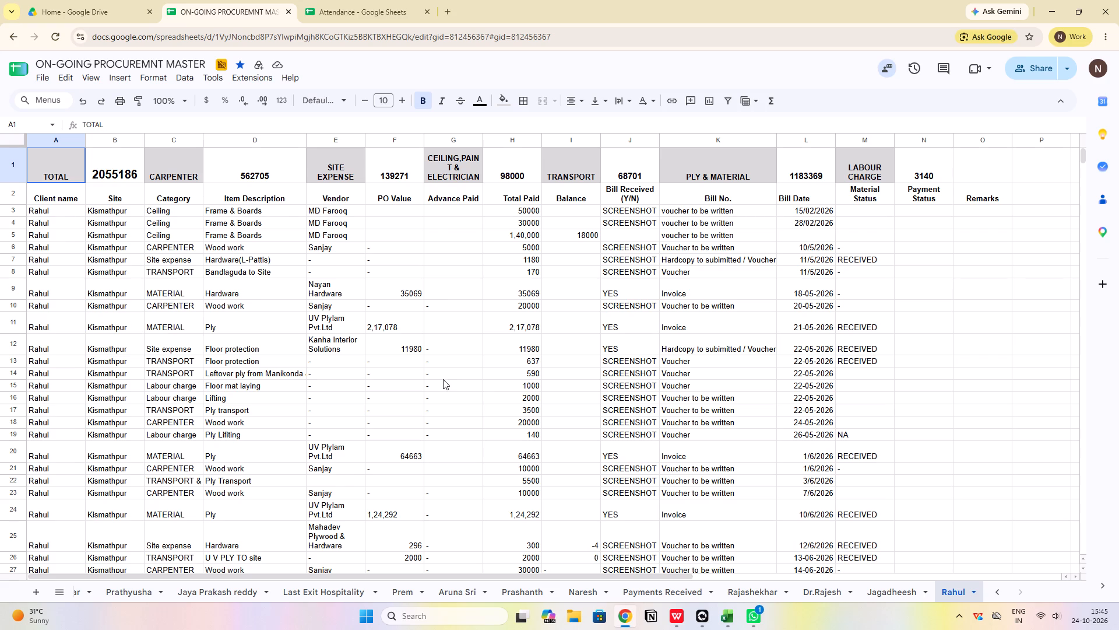
{"action": "scroll", "coordinate": [491, 423], "scroll_direction": "down", "scroll_amount": 3}
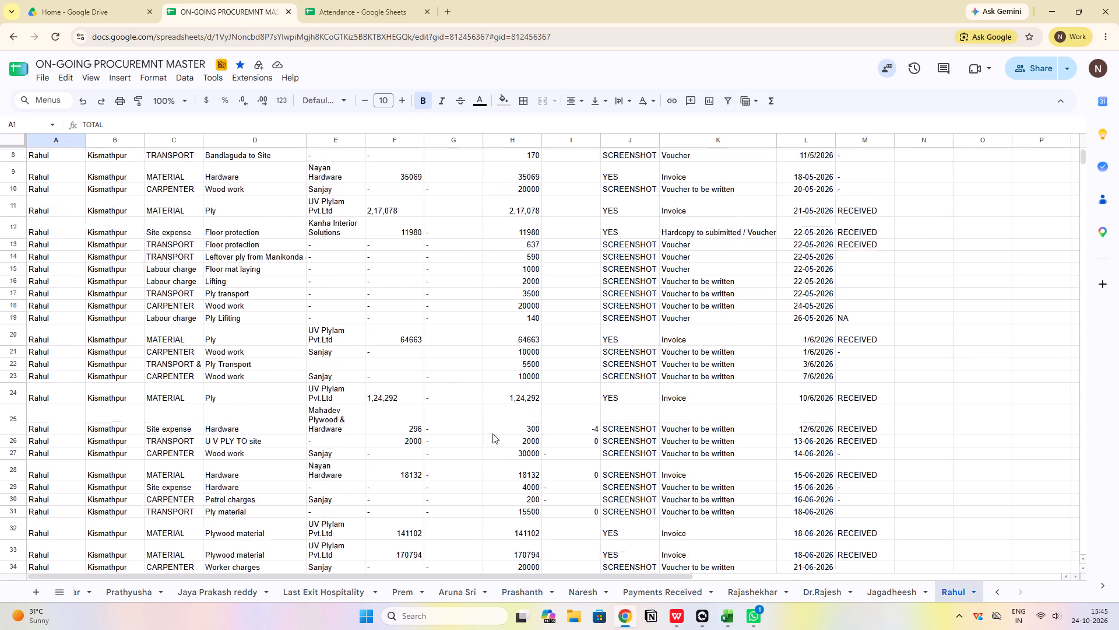
{"action": "scroll", "coordinate": [495, 435], "scroll_direction": "down", "scroll_amount": 4}
{"action": "left_click_drag", "start_coordinate": [1085, 159], "coordinate": [1084, 170]}
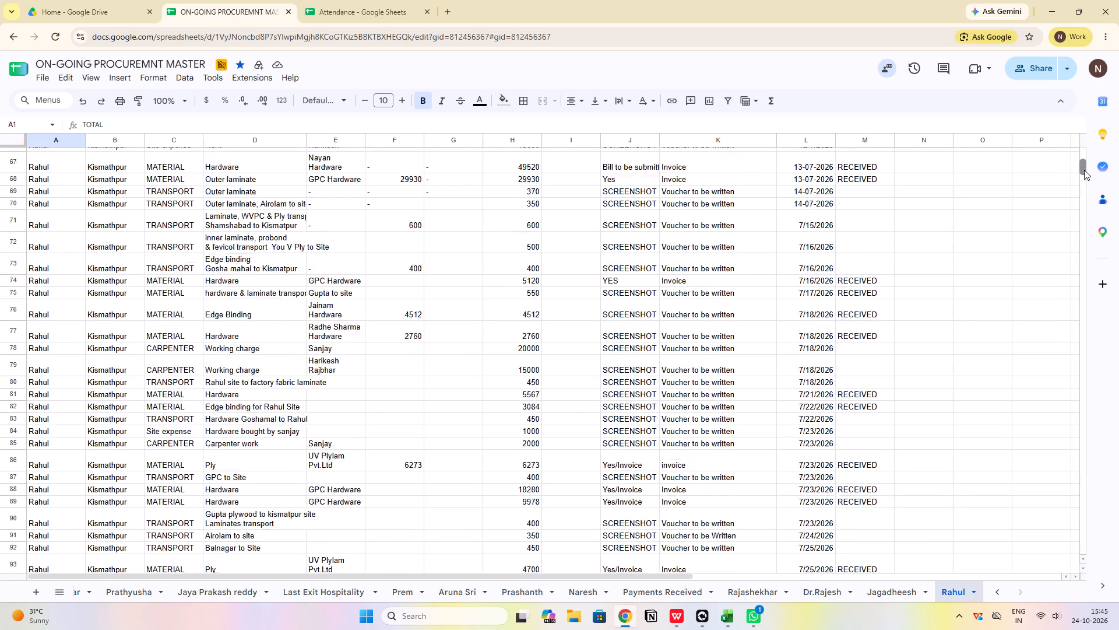
{"action": "left_click_drag", "start_coordinate": [1084, 170], "coordinate": [1083, 176]}
In the first empty row of the MASTER DATA sheet, enter client Rahul and site Kismathpur.
{"action": "left_click", "coordinate": [58, 596]}
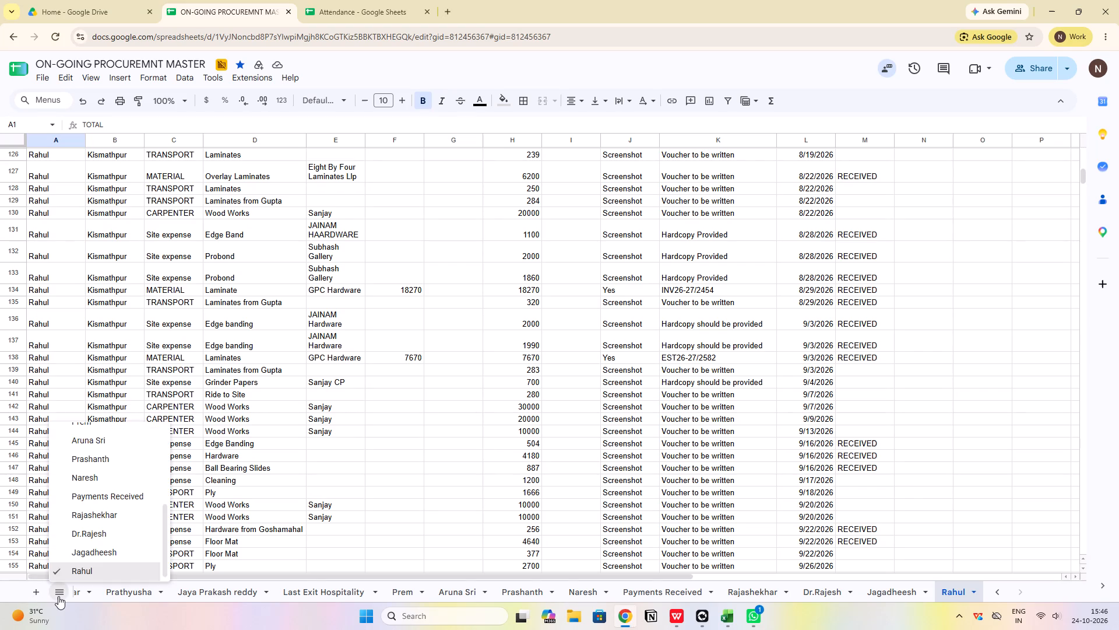
{"action": "scroll", "coordinate": [85, 468], "scroll_direction": "up", "scroll_amount": 7}
{"action": "left_click", "coordinate": [96, 439]}
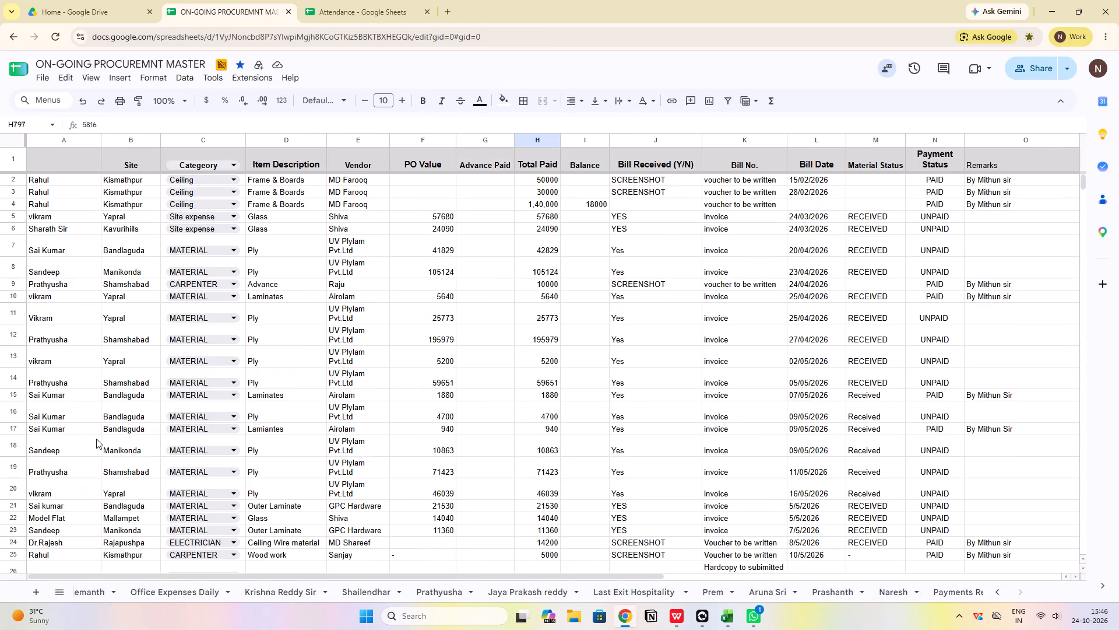
{"action": "scroll", "coordinate": [107, 515], "scroll_direction": "down", "scroll_amount": 5}
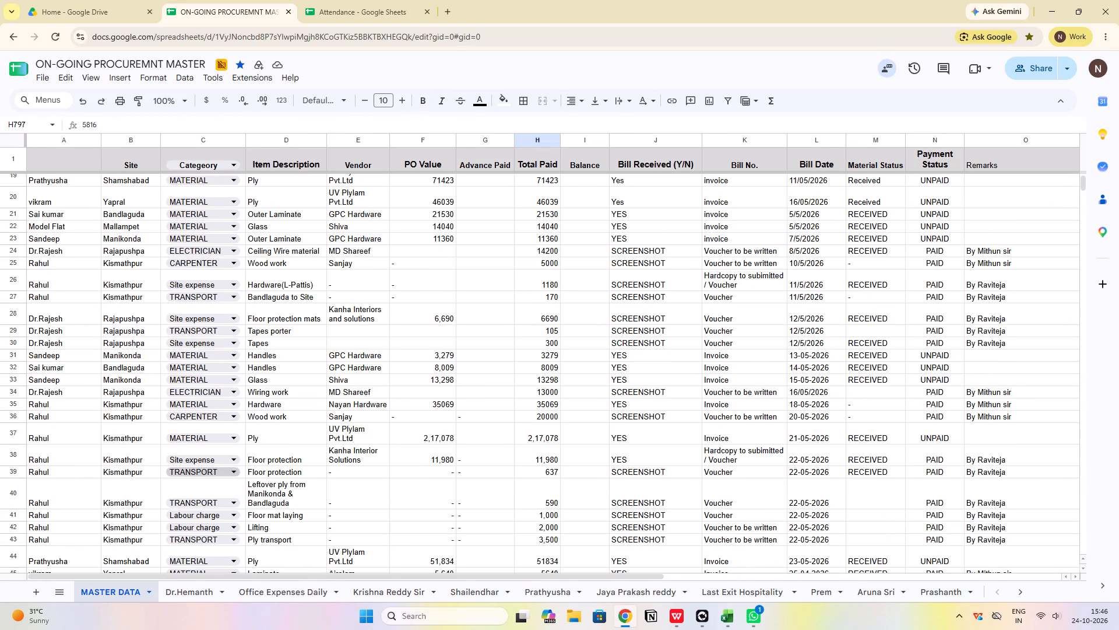
{"action": "left_click_drag", "start_coordinate": [1083, 184], "coordinate": [1084, 264]}
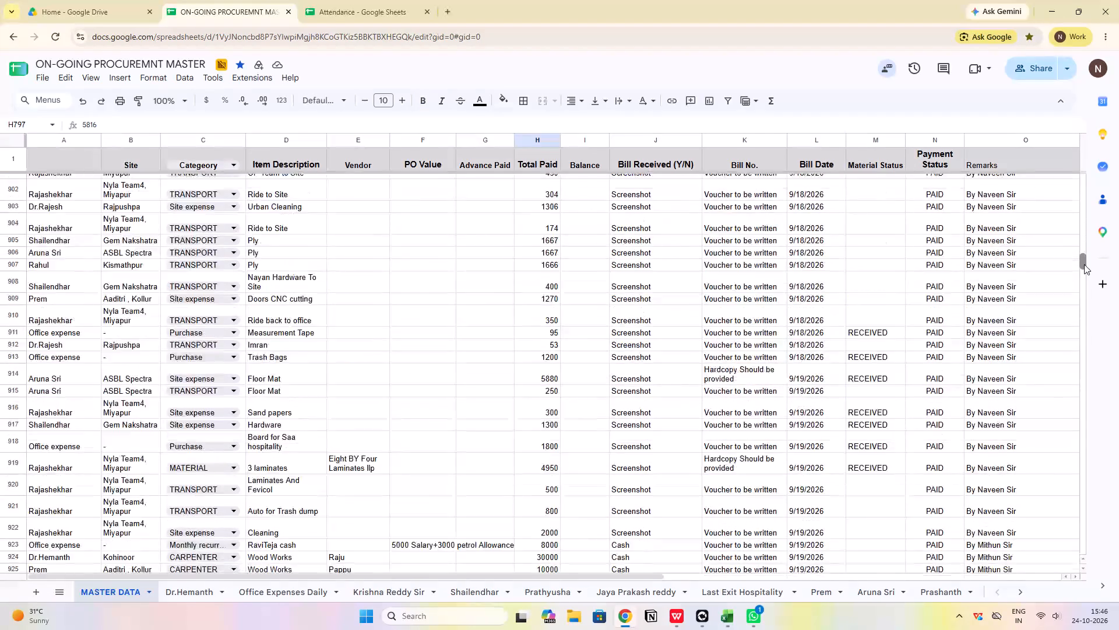
{"action": "left_click_drag", "start_coordinate": [1084, 264], "coordinate": [1084, 309]}
{"action": "scroll", "coordinate": [935, 288], "scroll_direction": "up", "scroll_amount": 9}
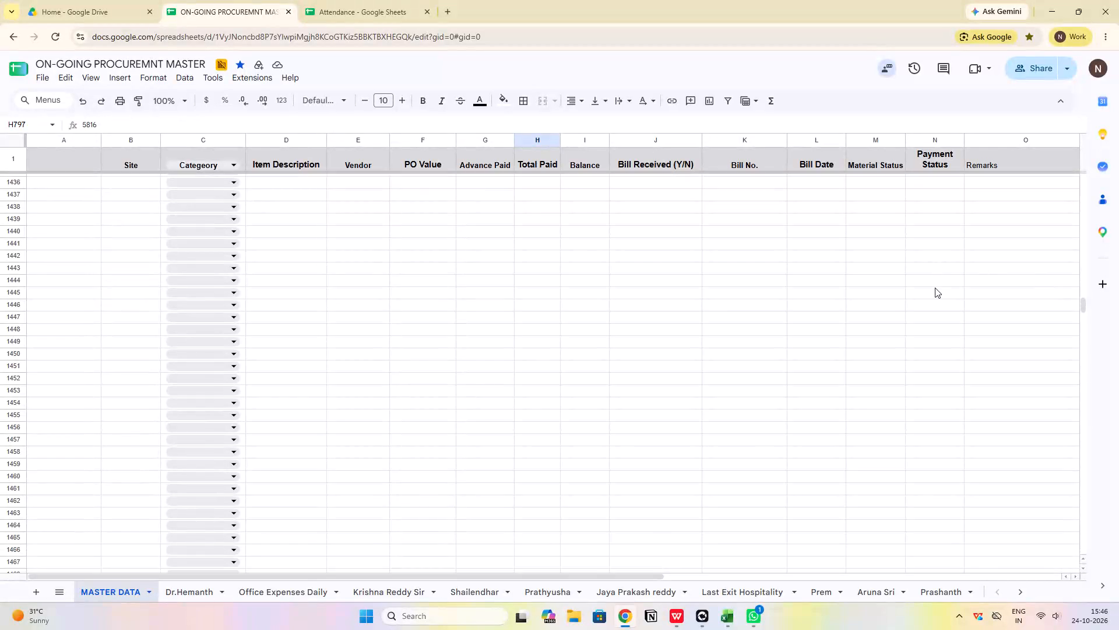
{"action": "scroll", "coordinate": [935, 288], "scroll_direction": "up", "scroll_amount": 20}
{"action": "scroll", "coordinate": [935, 288], "scroll_direction": "up", "scroll_amount": 5}
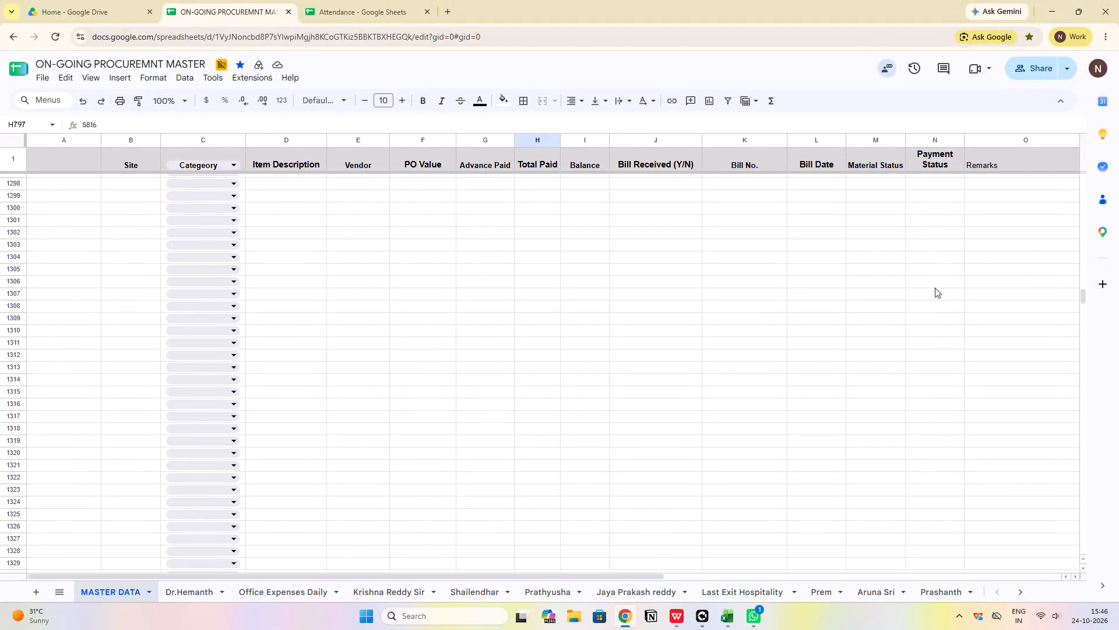
{"action": "scroll", "coordinate": [935, 288], "scroll_direction": "up", "scroll_amount": 18}
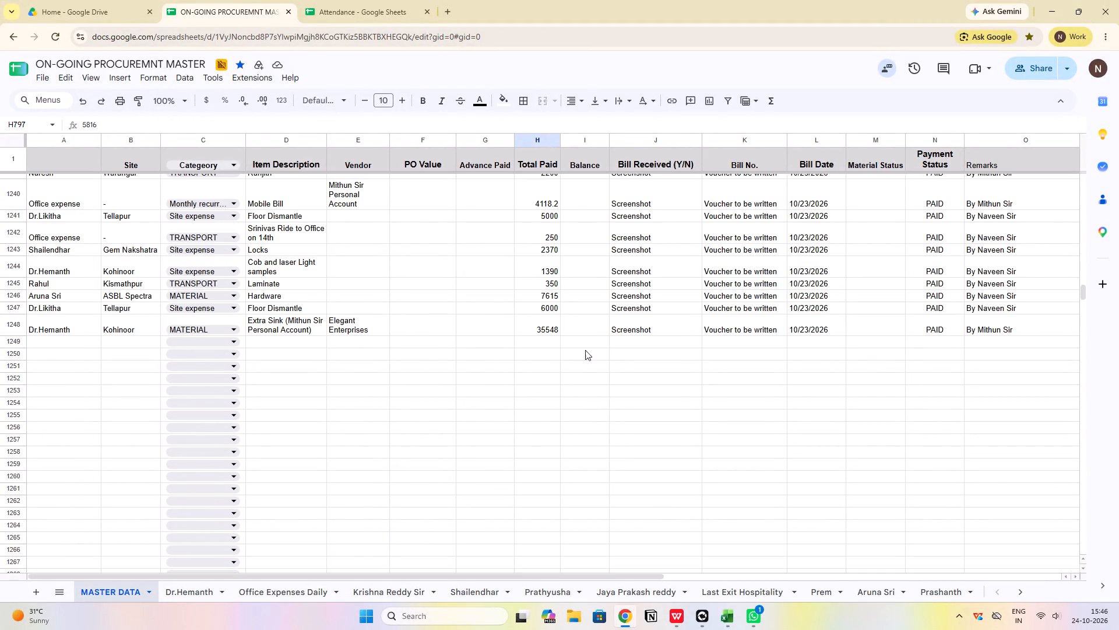
{"action": "left_click", "coordinate": [37, 398]}
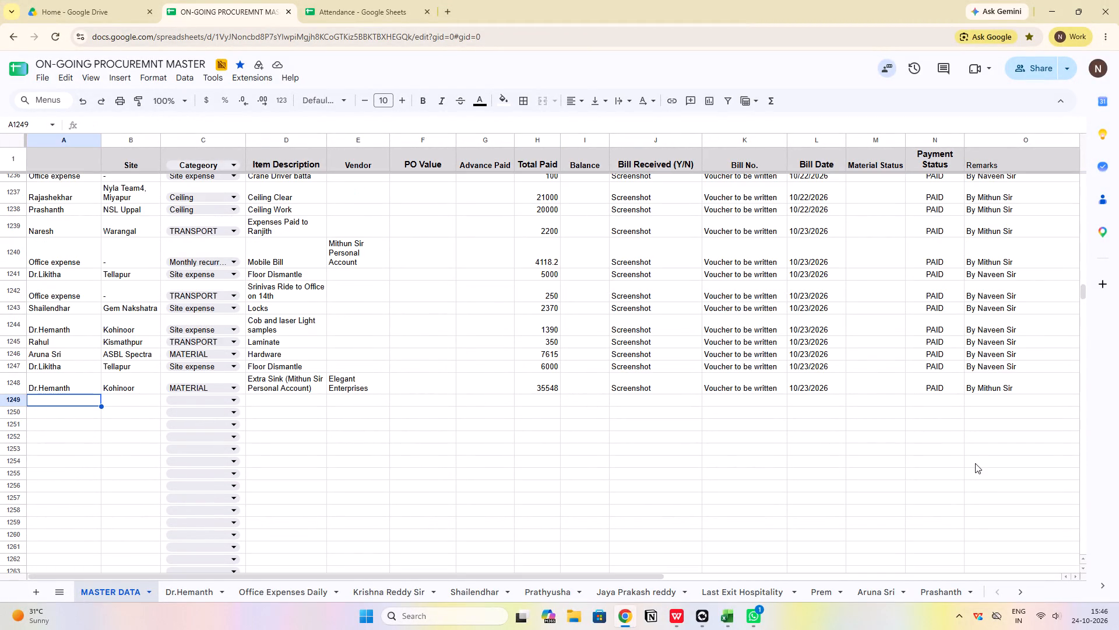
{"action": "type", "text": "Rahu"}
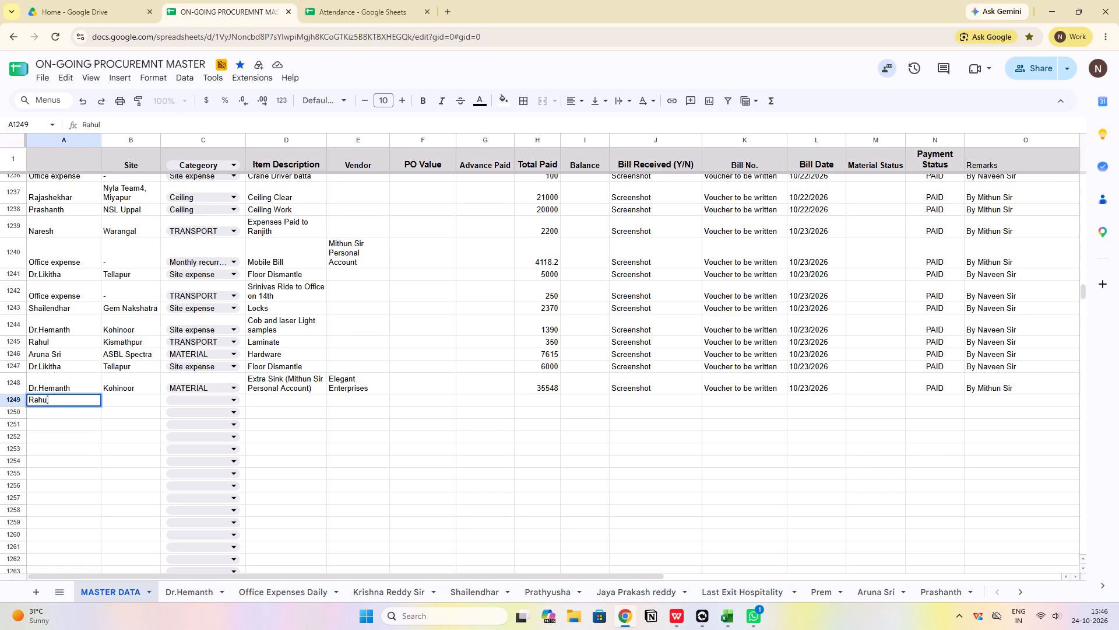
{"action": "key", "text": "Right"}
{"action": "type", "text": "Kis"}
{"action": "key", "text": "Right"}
Set the new Rahul row's category to Site expense and its item description to "Site Reference Amount".
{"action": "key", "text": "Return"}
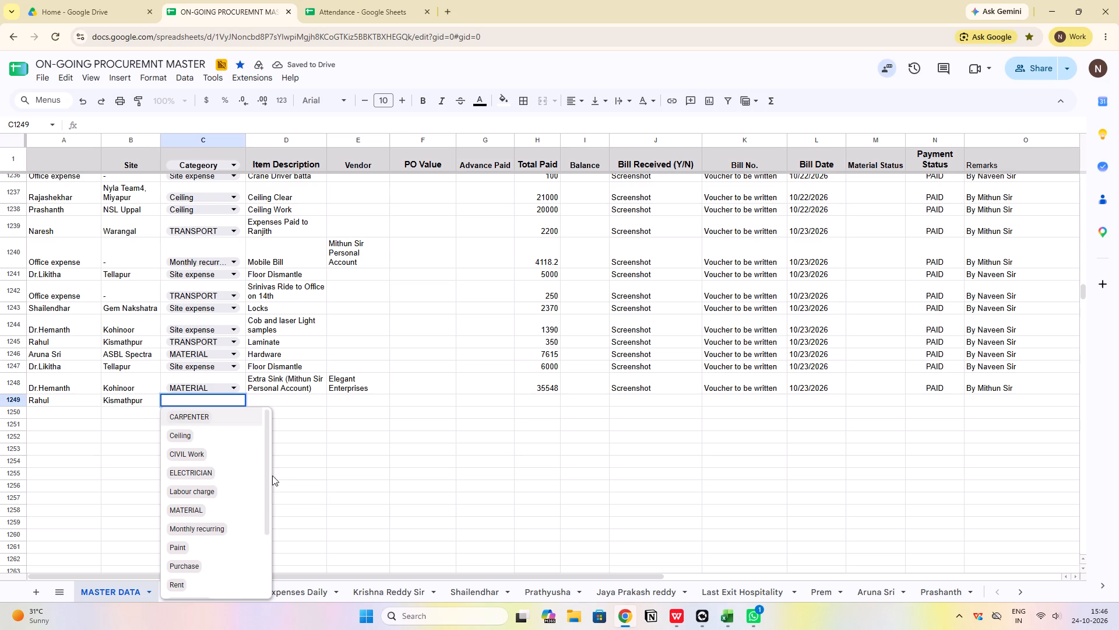
{"action": "scroll", "coordinate": [243, 462], "scroll_direction": "down", "scroll_amount": 2}
{"action": "left_click", "coordinate": [205, 510]}
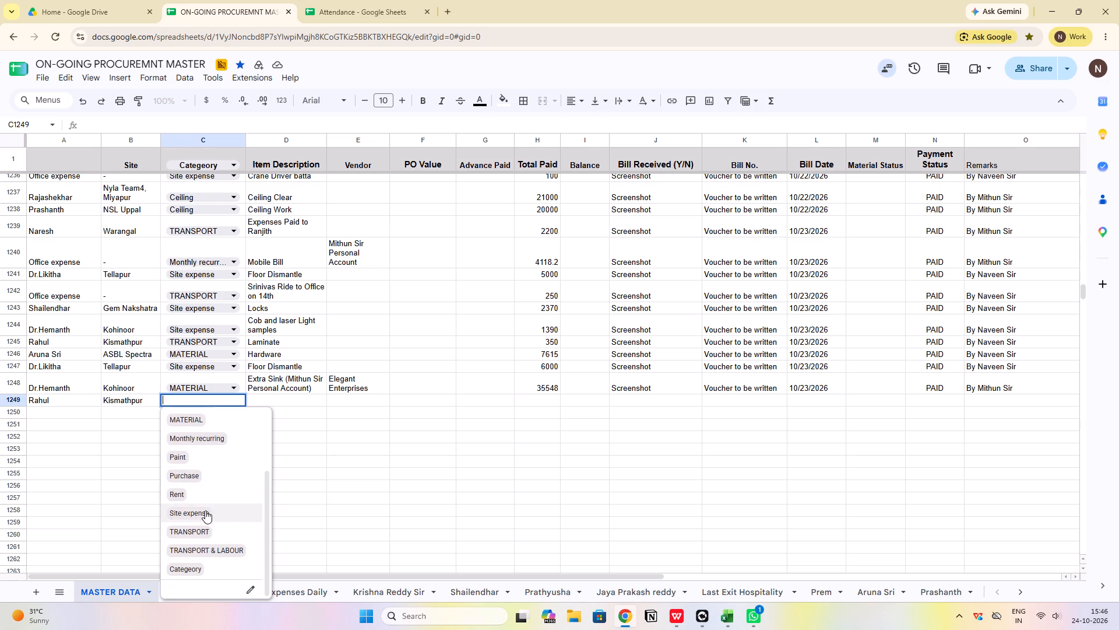
{"action": "left_click", "coordinate": [280, 404]}
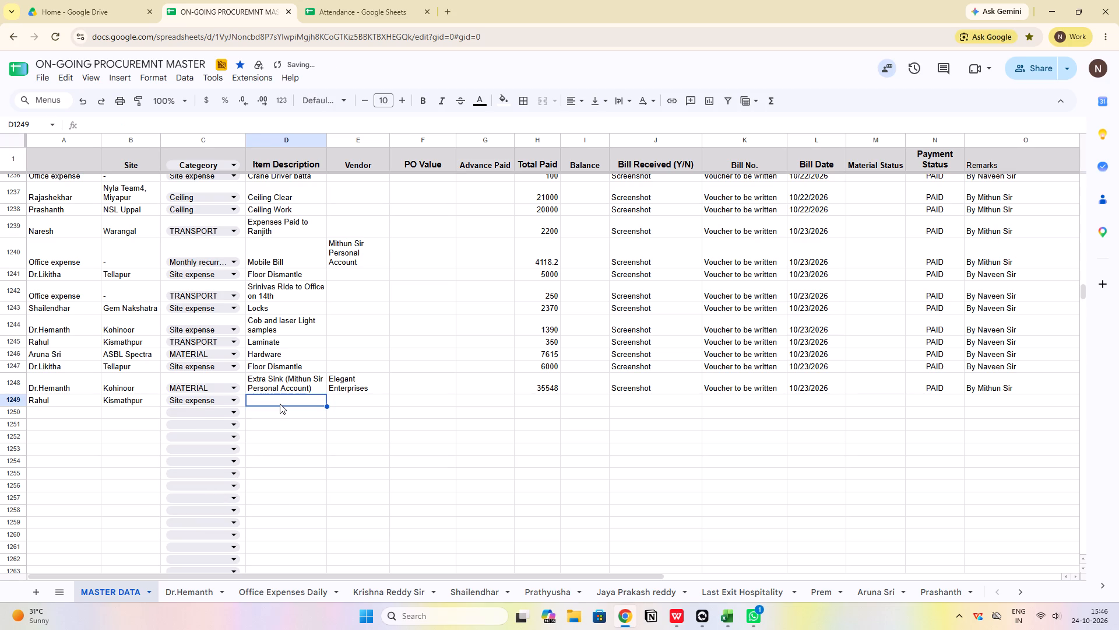
{"action": "type", "text": "Site"}
{"action": "key", "text": "space"}
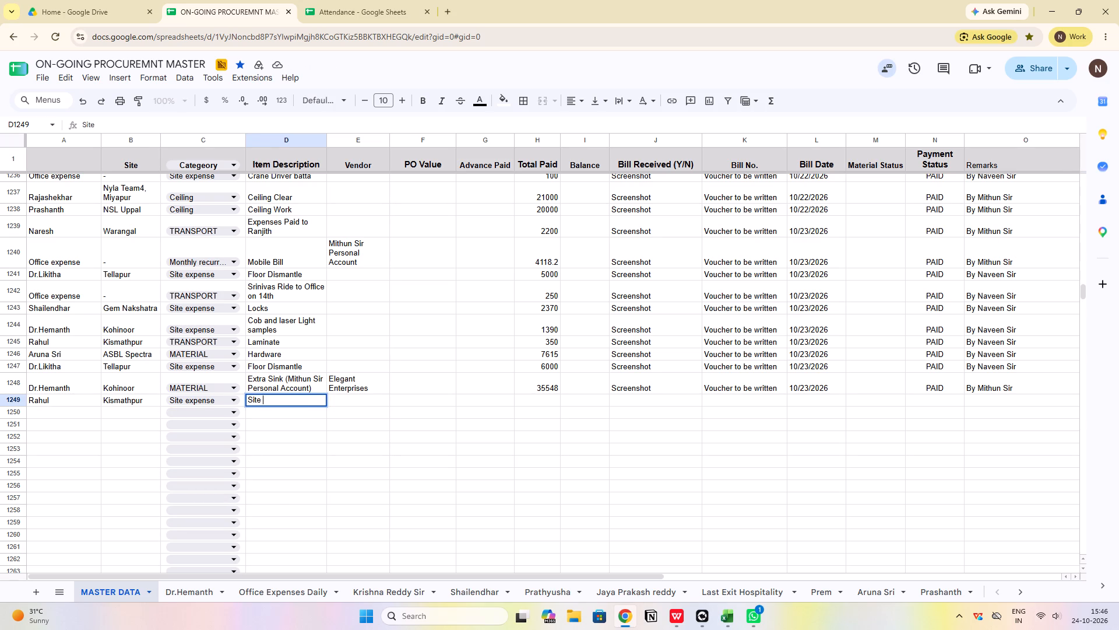
{"action": "type", "text": "Reference"}
{"action": "key", "text": "space"}
{"action": "type", "text": "Amount"}
Enter 50000 as the total paid for Rahul's Site Reference Amount row.
{"action": "key", "text": "Right"}
{"action": "key", "text": "Right"}
{"action": "key", "text": "Right"}
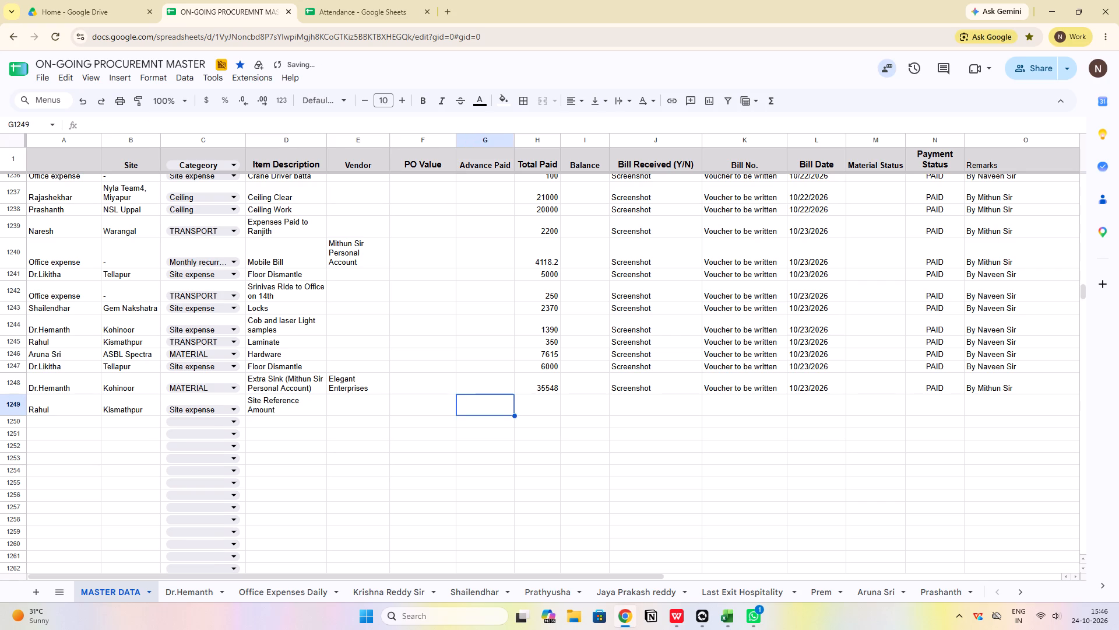
{"action": "key", "text": "Right"}
{"action": "type", "text": "50000"}
Fill the new row's bill details with Screenshot as bill received, "Voucher to be written" as bill number, and bill date 10/24/2026.
{"action": "key", "text": "Right"}
{"action": "key", "text": "Right"}
{"action": "key", "text": "shift+s"}
{"action": "key", "text": "Right"}
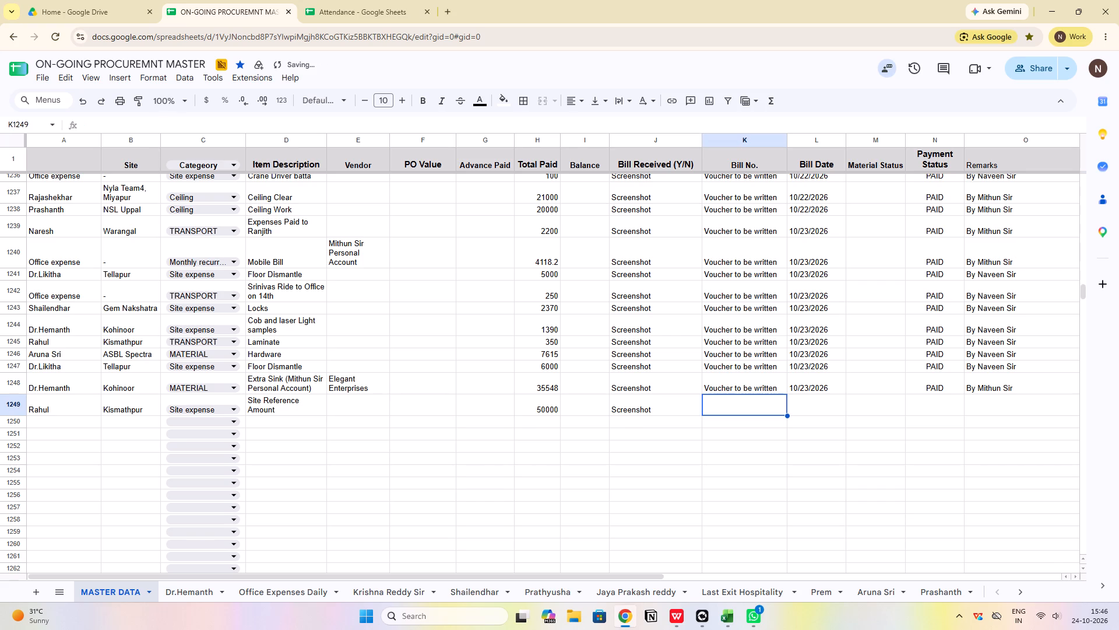
{"action": "key", "text": "shift+v"}
{"action": "key", "text": "Right"}
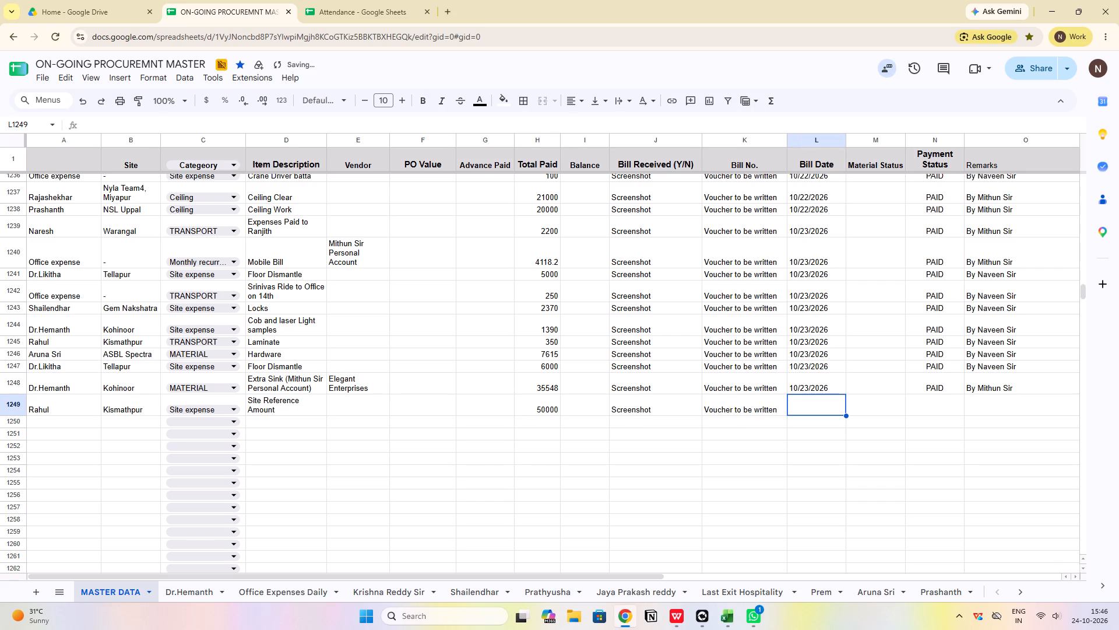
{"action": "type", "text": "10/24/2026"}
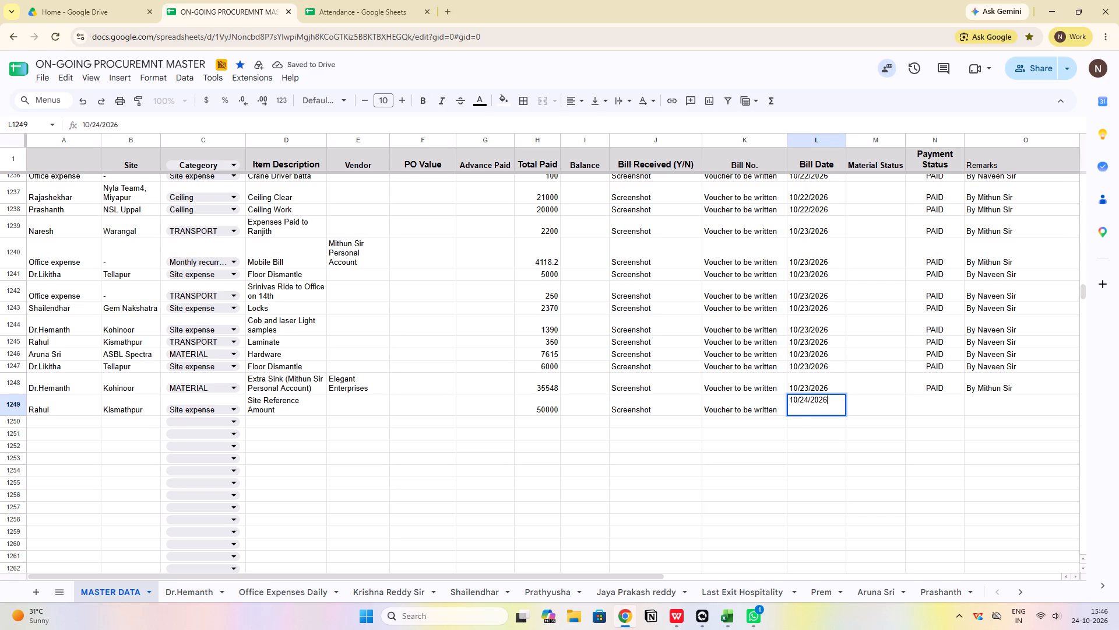
Enter PAID as the payment status for Rahul's Site Reference Amount row in the MASTER DATA sheet.
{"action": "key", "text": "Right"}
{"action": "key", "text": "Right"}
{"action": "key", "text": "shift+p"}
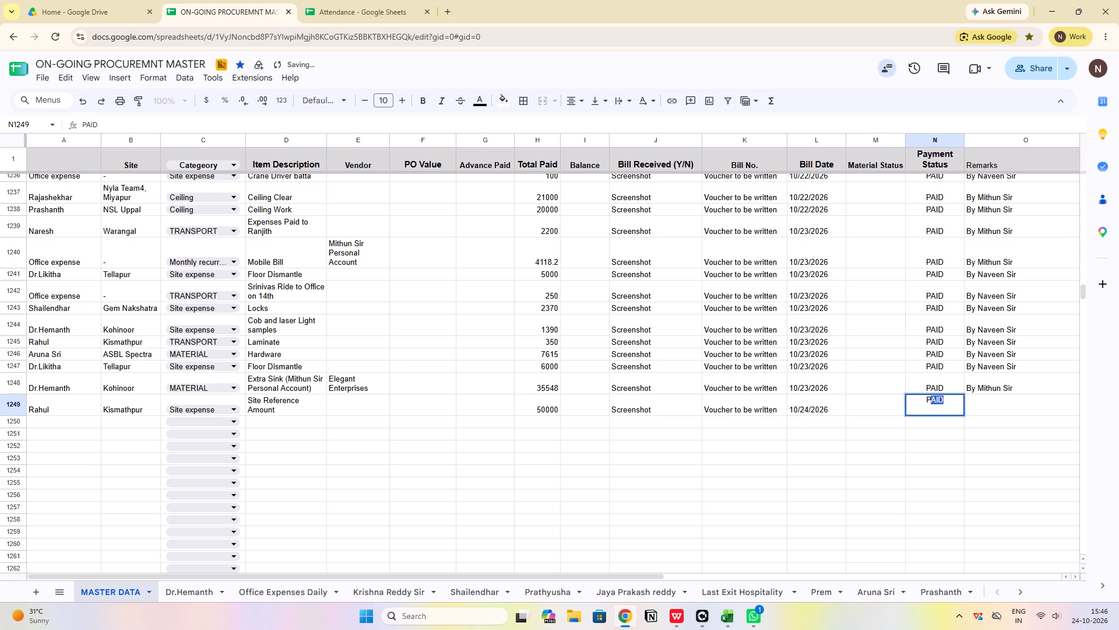
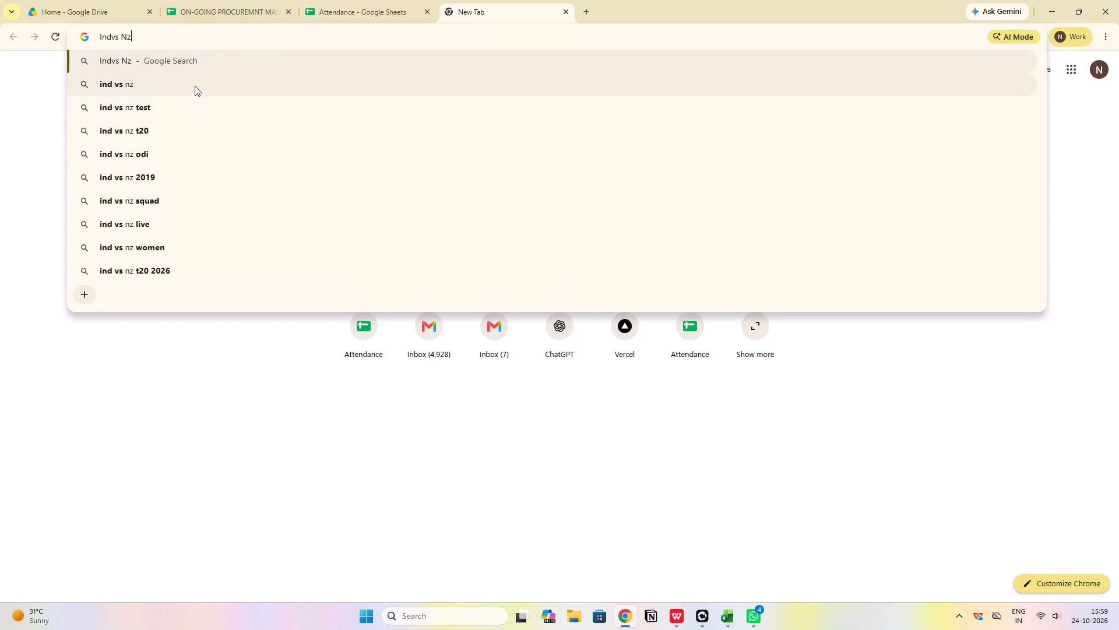
Search Google for "ind vs nz t20" and look over the match score results.
{"action": "left_click", "coordinate": [182, 129]}
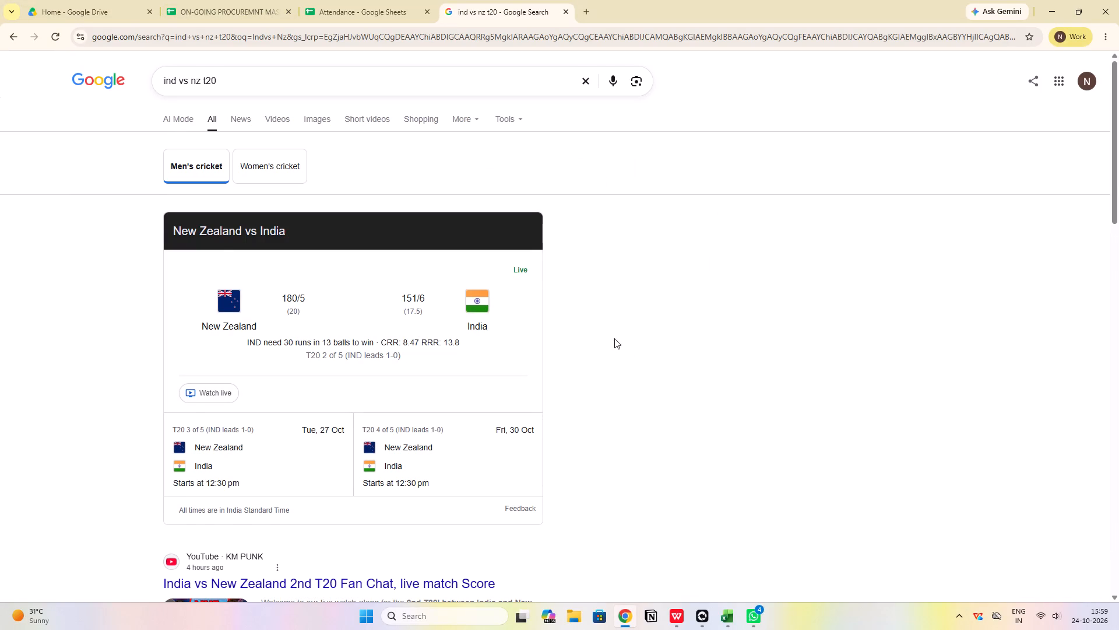
{"action": "scroll", "coordinate": [607, 346], "scroll_direction": "down", "scroll_amount": 2}
{"action": "scroll", "coordinate": [607, 346], "scroll_direction": "up", "scroll_amount": 3}
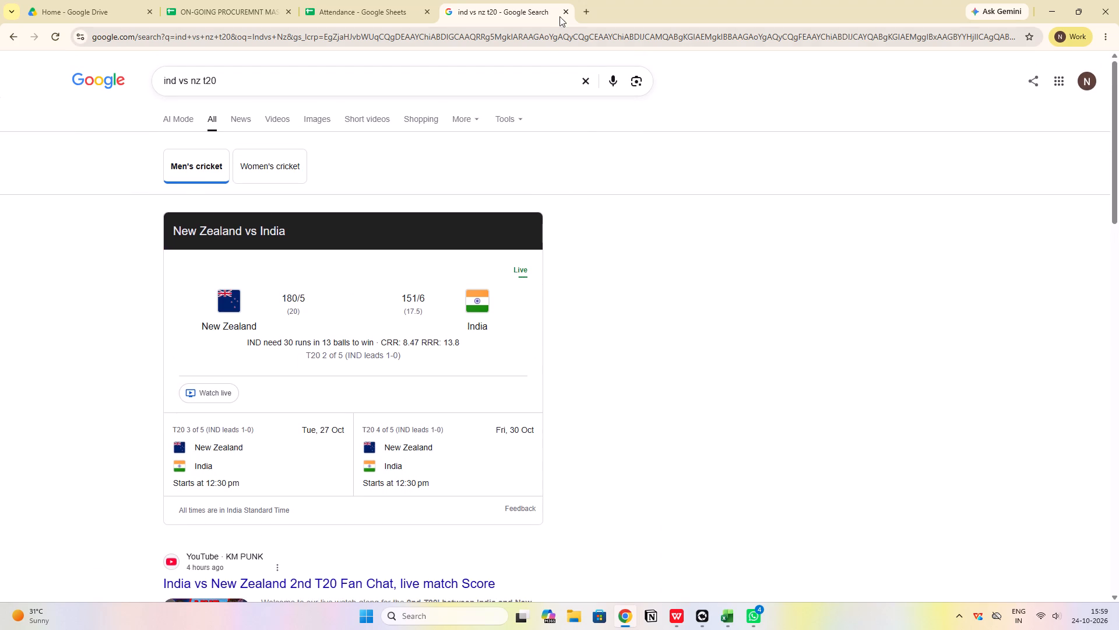
Close the ind vs nz t20 search page and select the client cell of Rahul's Site Reference Amount row in MASTER DATA.
{"action": "left_click", "coordinate": [565, 7]}
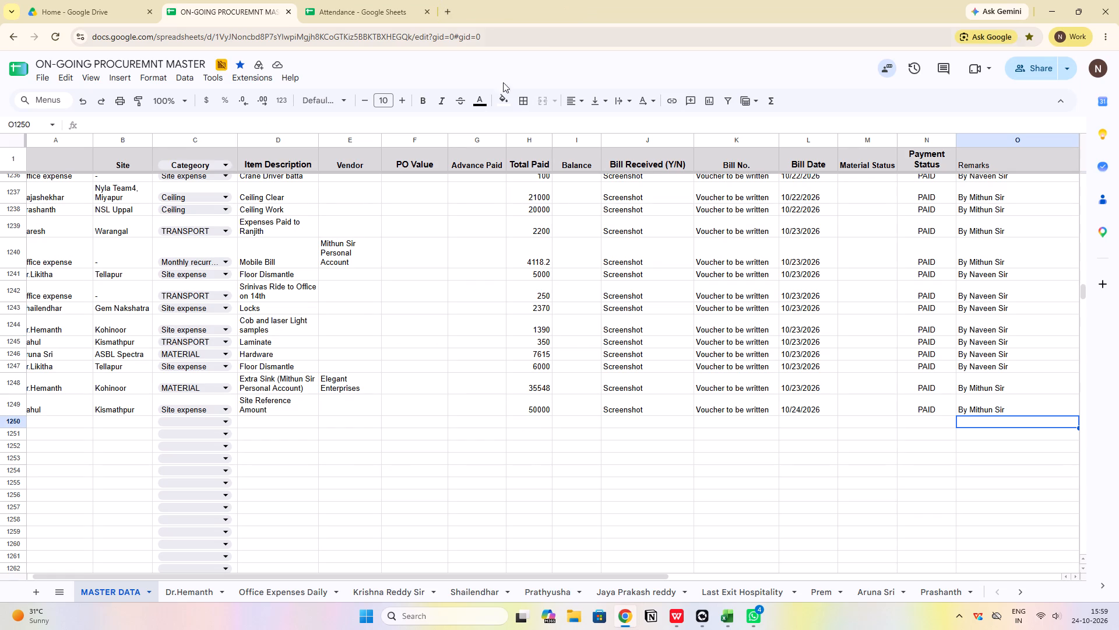
{"action": "left_click", "coordinate": [54, 411]}
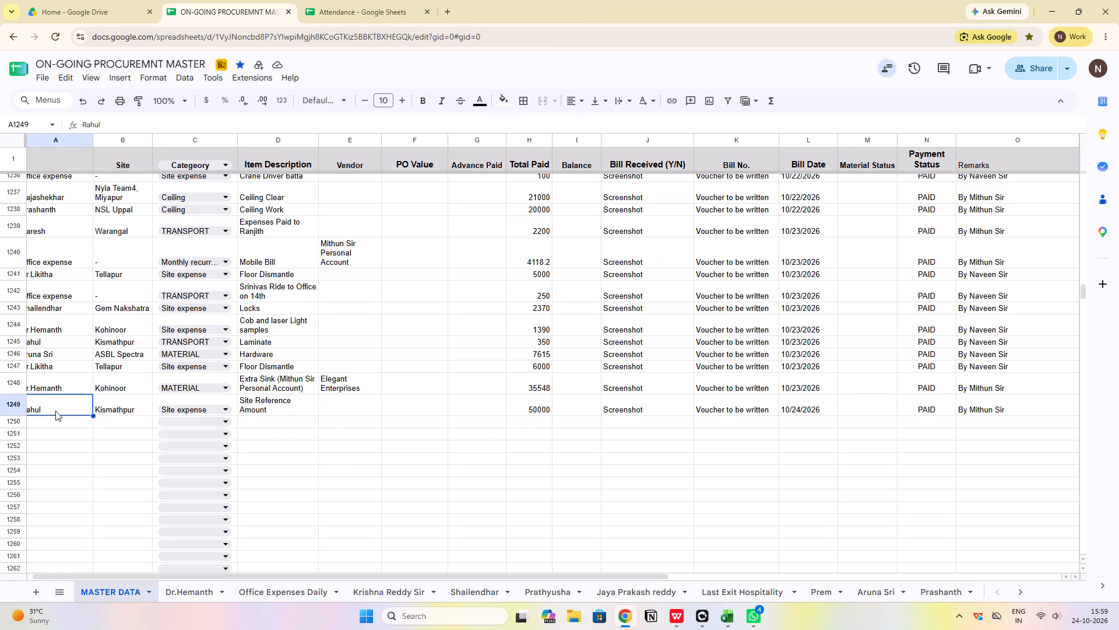